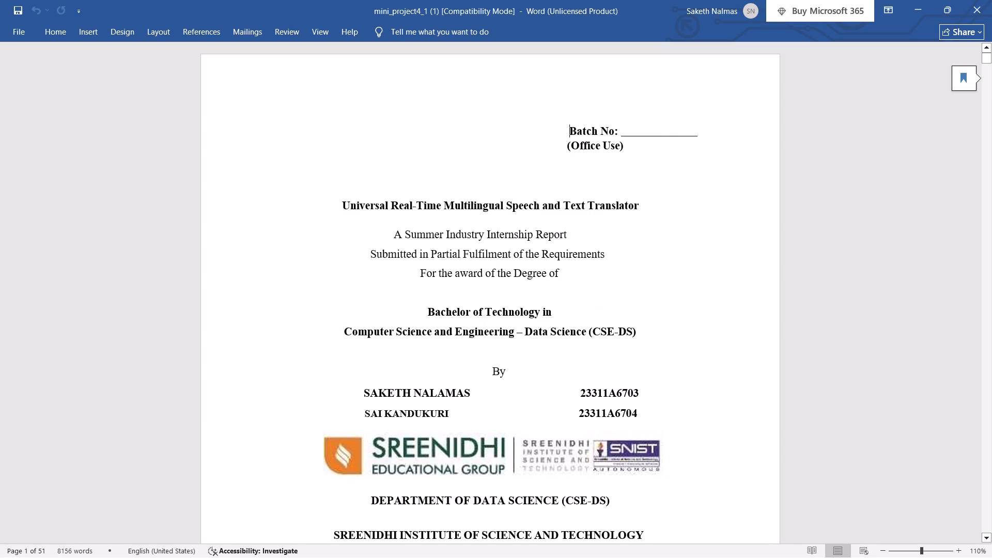
# Dismiss the Microsoft 365 subscription dialog over the report.
pyautogui.click(565, 264)
pyautogui.scroll(-5, 565, 264)
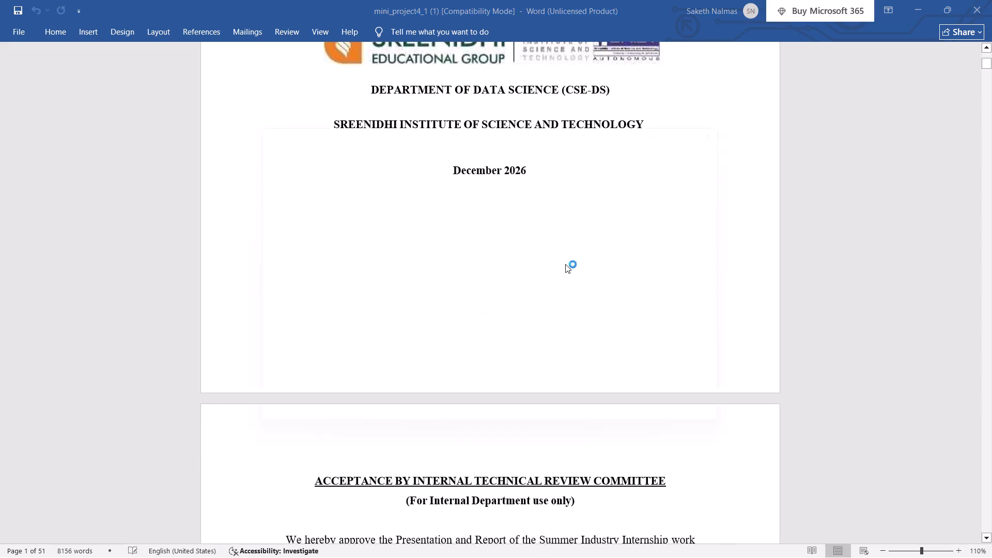
pyautogui.scroll(1, 565, 264)
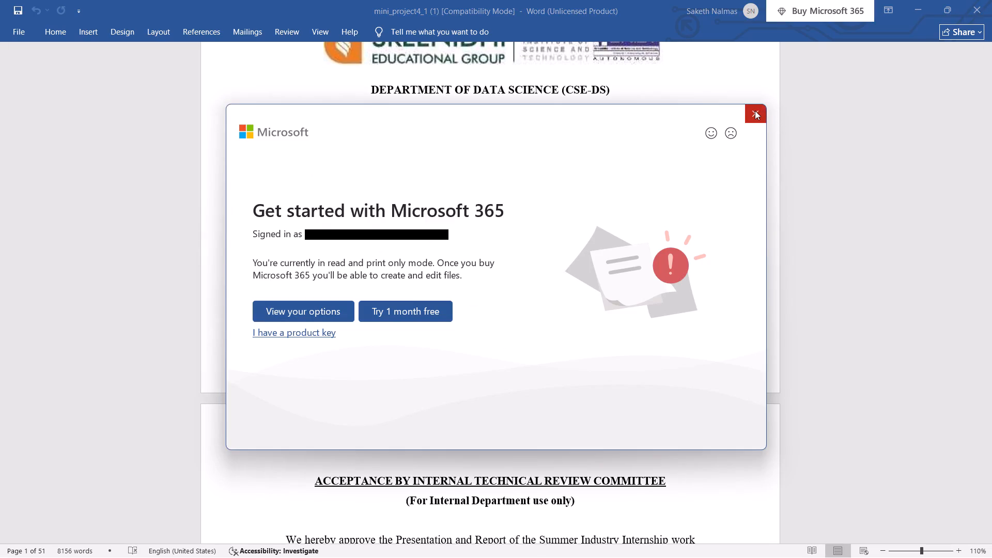
pyautogui.click(755, 111)
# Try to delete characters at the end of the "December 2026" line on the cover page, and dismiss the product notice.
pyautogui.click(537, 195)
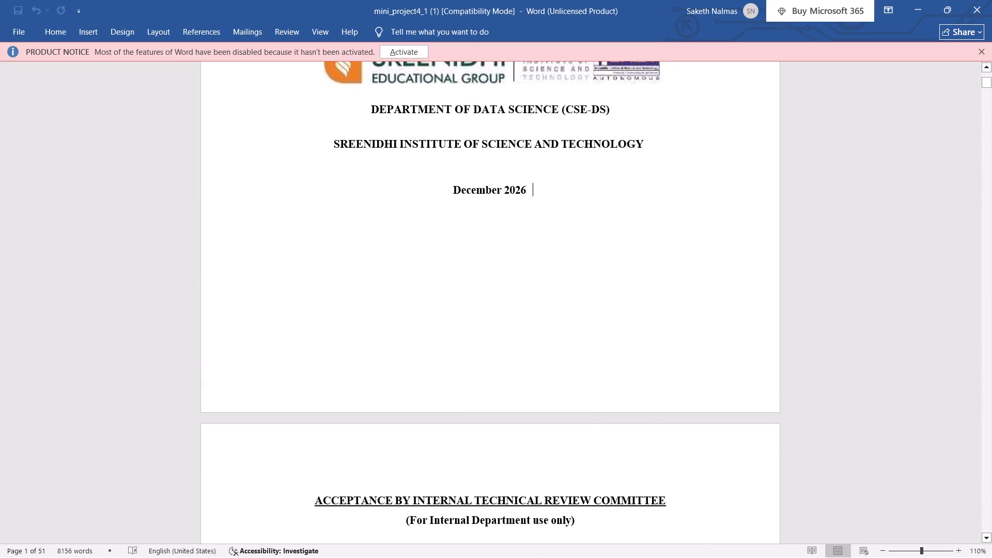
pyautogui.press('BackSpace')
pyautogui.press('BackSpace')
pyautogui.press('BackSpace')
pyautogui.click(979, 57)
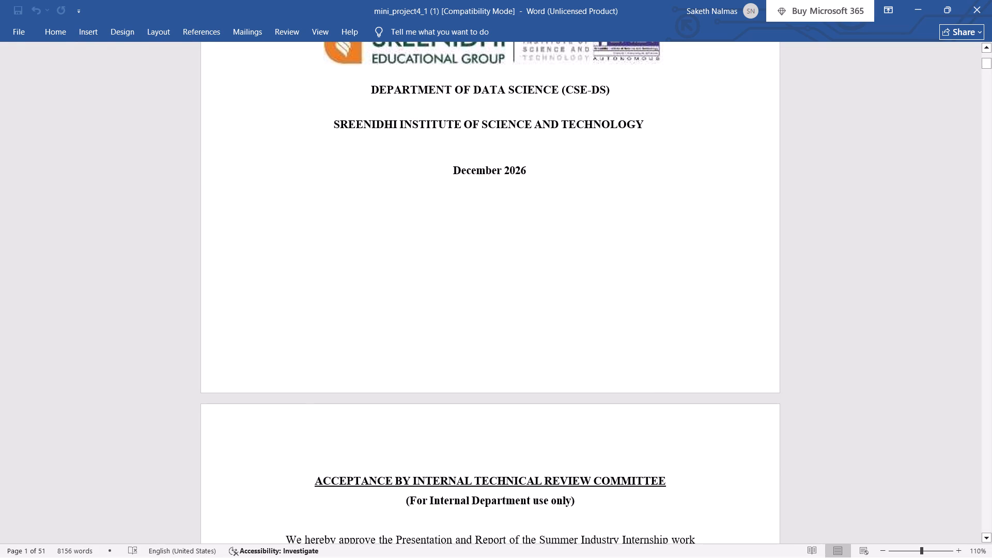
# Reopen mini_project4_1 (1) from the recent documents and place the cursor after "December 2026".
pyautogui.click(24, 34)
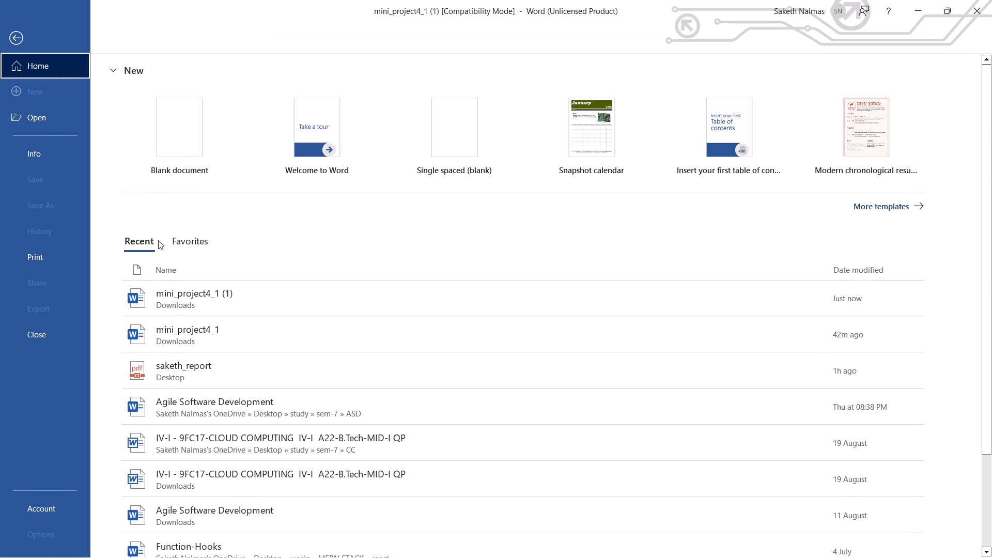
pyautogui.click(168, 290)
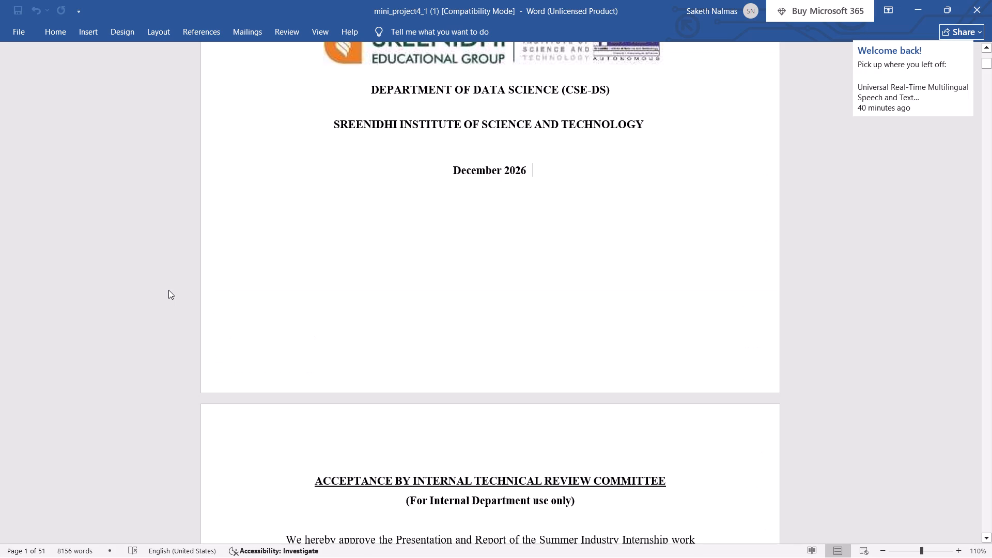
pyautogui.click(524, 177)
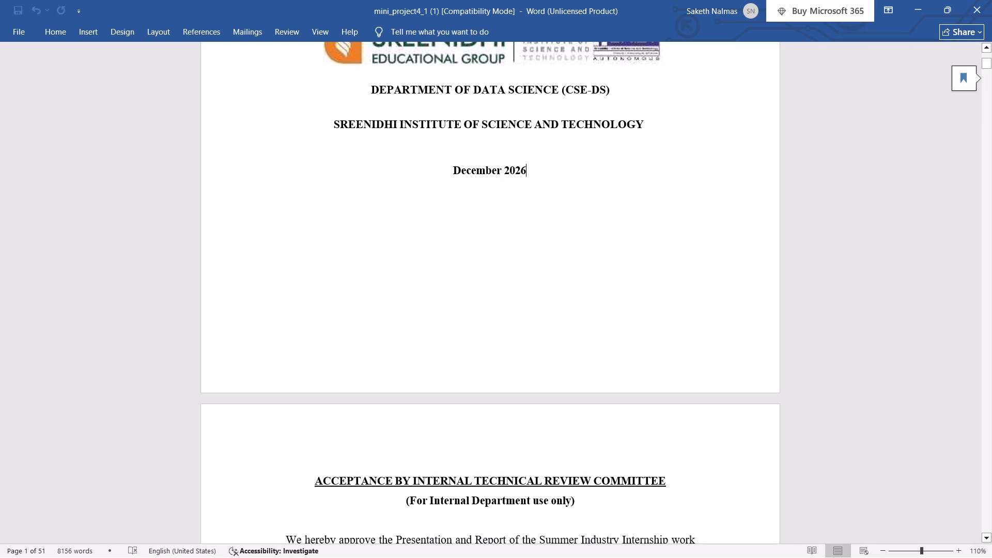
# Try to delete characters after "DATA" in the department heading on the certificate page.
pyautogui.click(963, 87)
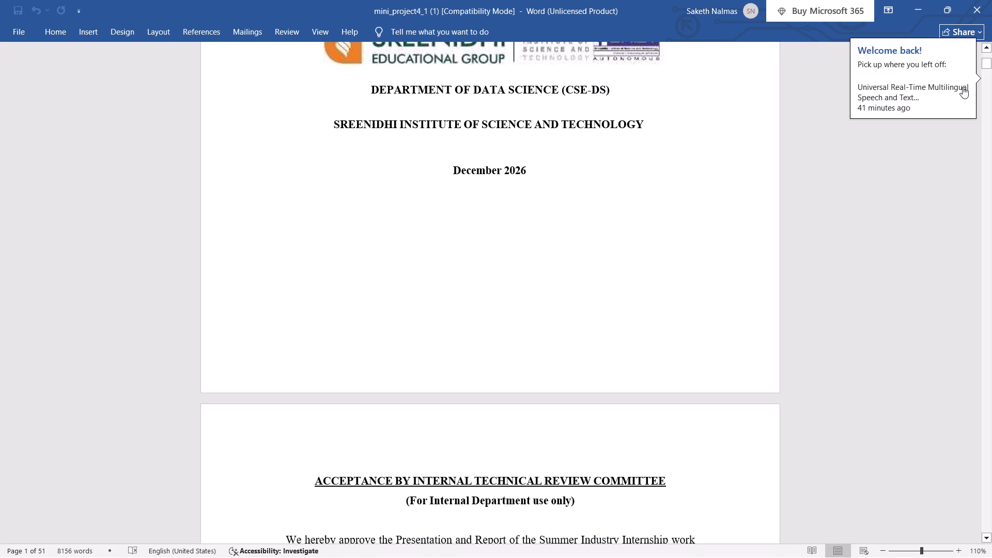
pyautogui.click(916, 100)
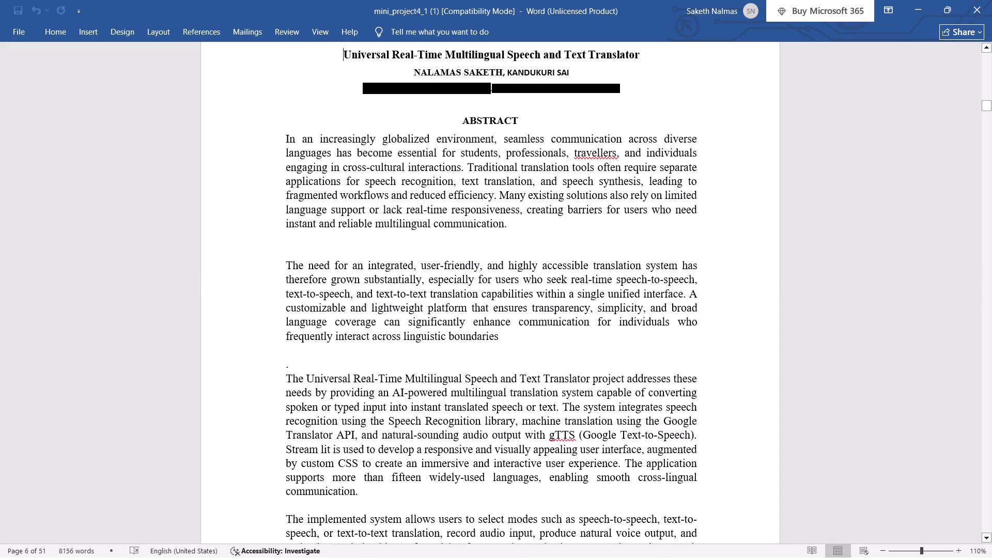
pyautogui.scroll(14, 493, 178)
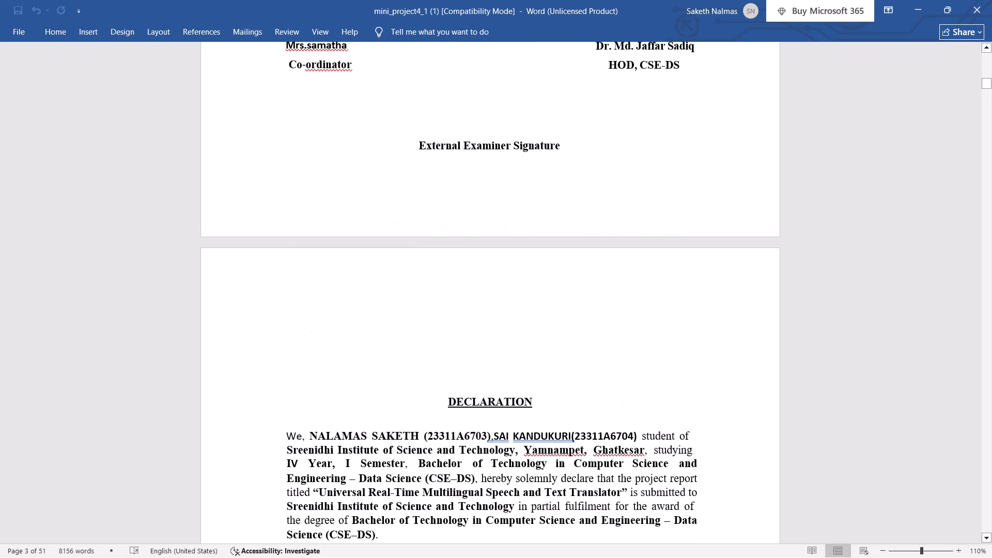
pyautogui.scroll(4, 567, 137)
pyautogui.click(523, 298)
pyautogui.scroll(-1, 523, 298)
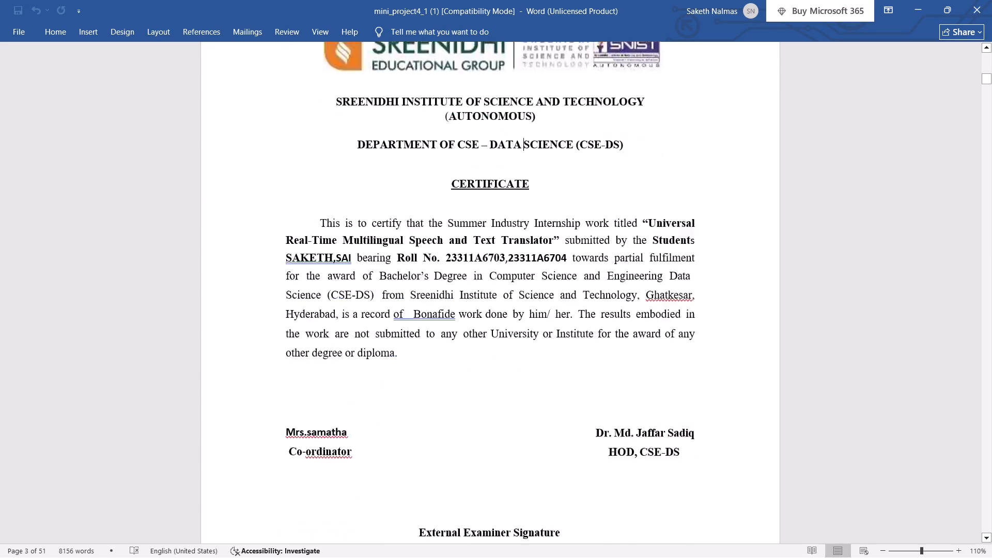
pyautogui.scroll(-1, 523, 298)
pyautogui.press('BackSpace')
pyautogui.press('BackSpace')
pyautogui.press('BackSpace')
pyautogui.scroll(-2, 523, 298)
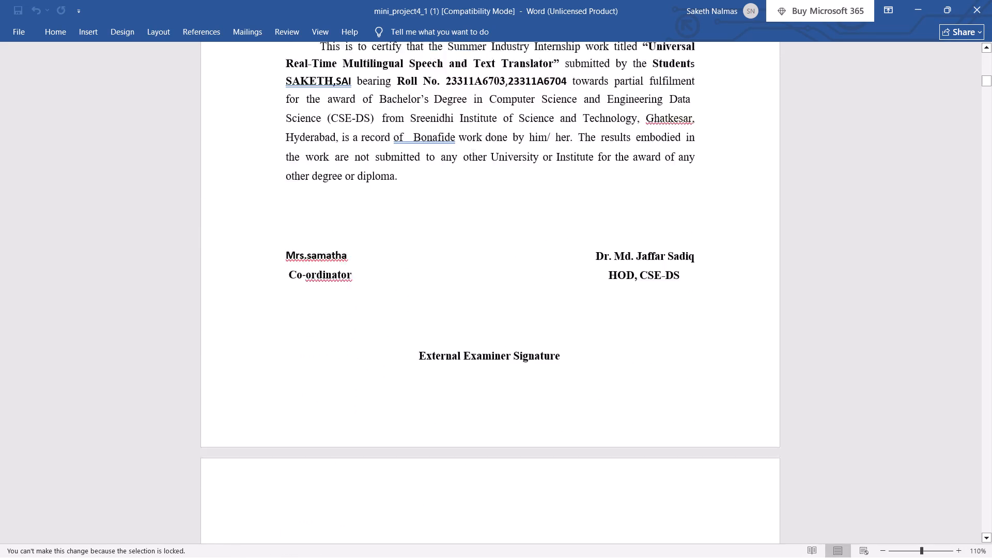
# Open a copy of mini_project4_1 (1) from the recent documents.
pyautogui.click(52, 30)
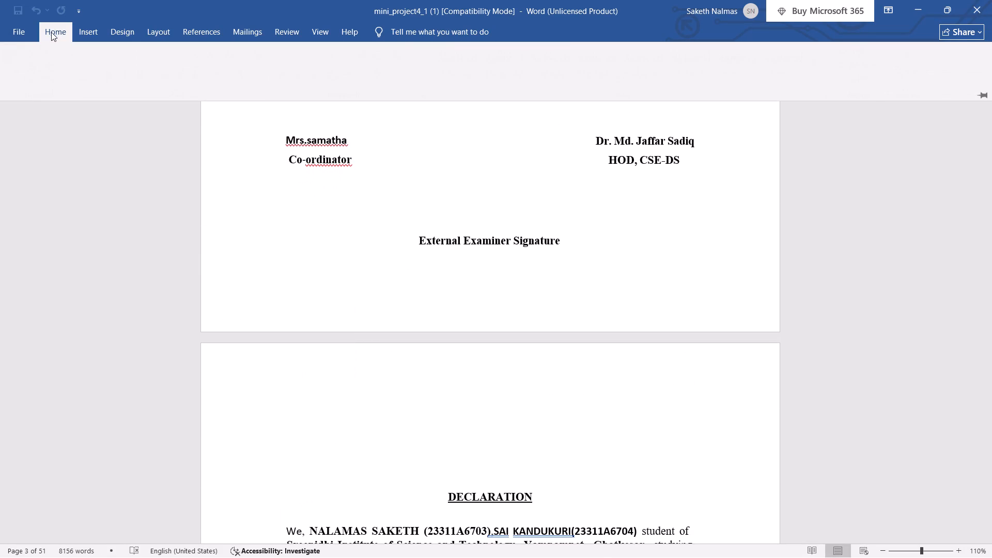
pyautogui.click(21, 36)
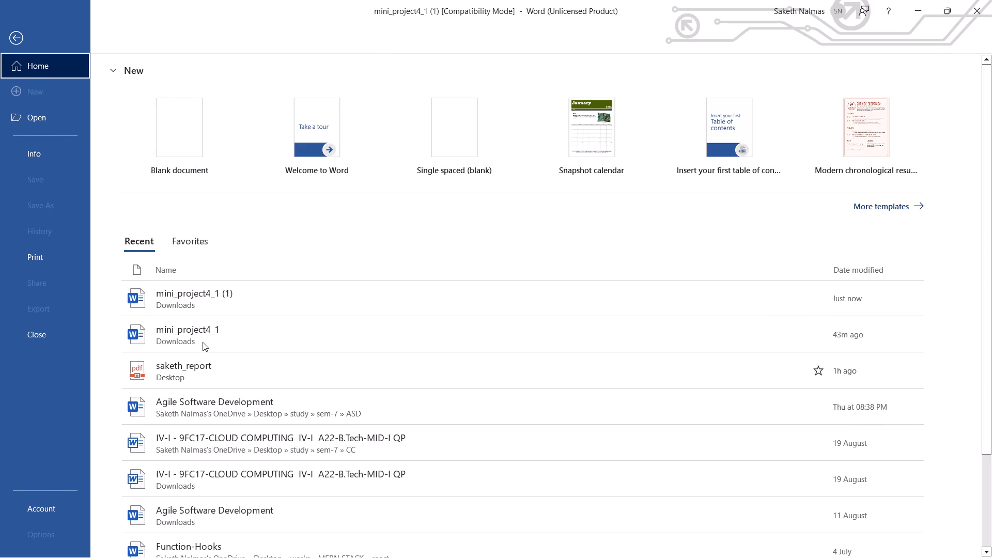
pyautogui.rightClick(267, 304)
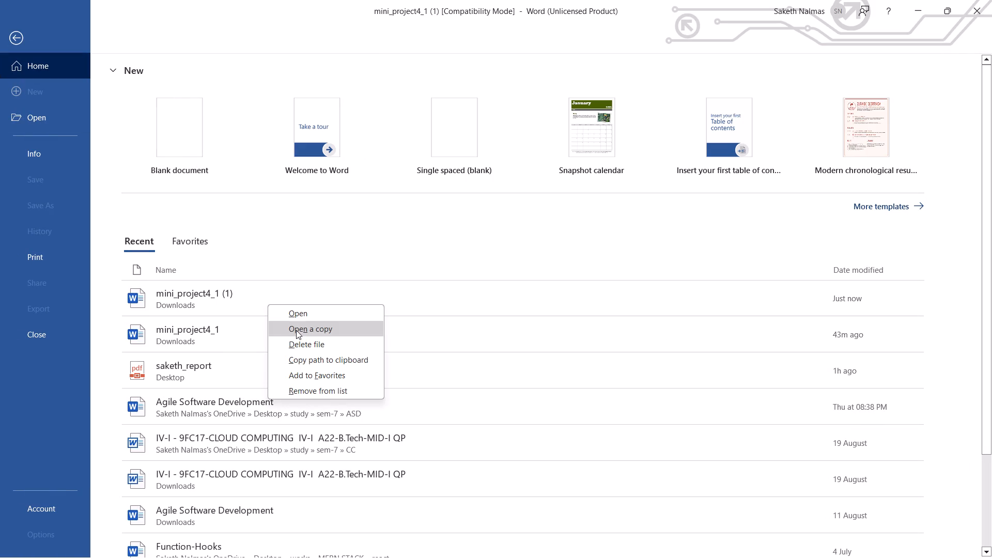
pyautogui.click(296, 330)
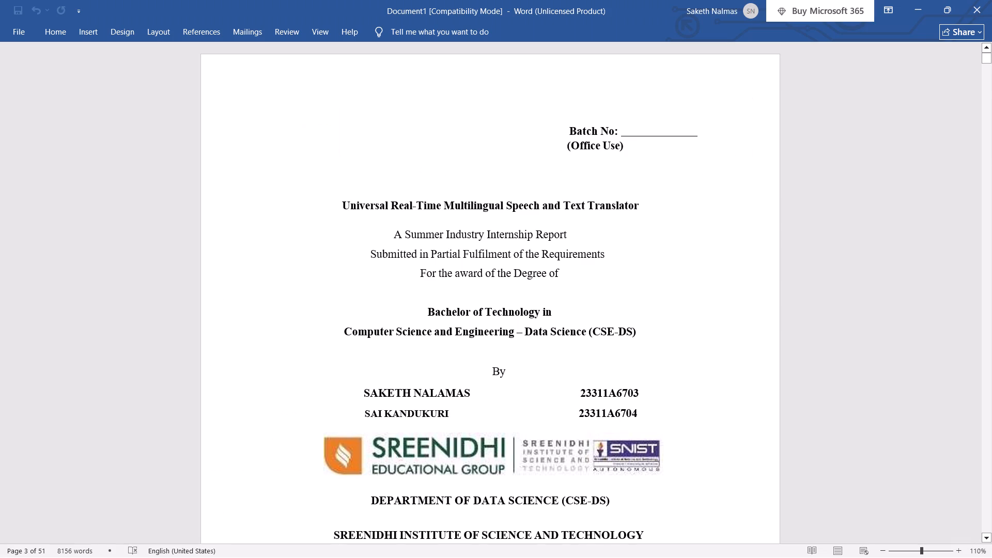
# Close the copied document and the original mini_project4_1 (1) to return to the Downloads folder.
pyautogui.click(608, 199)
pyautogui.click(991, 0)
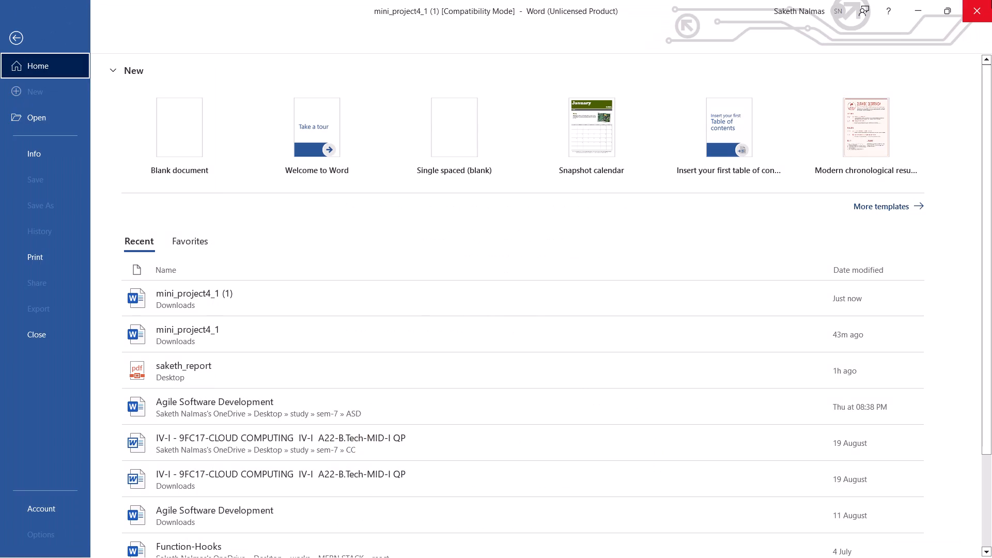
pyautogui.click(991, 0)
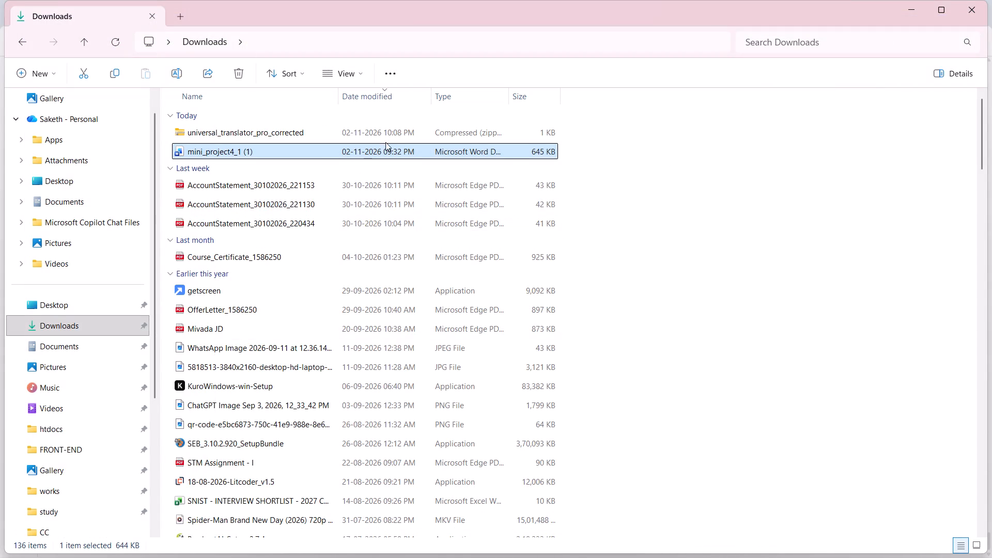
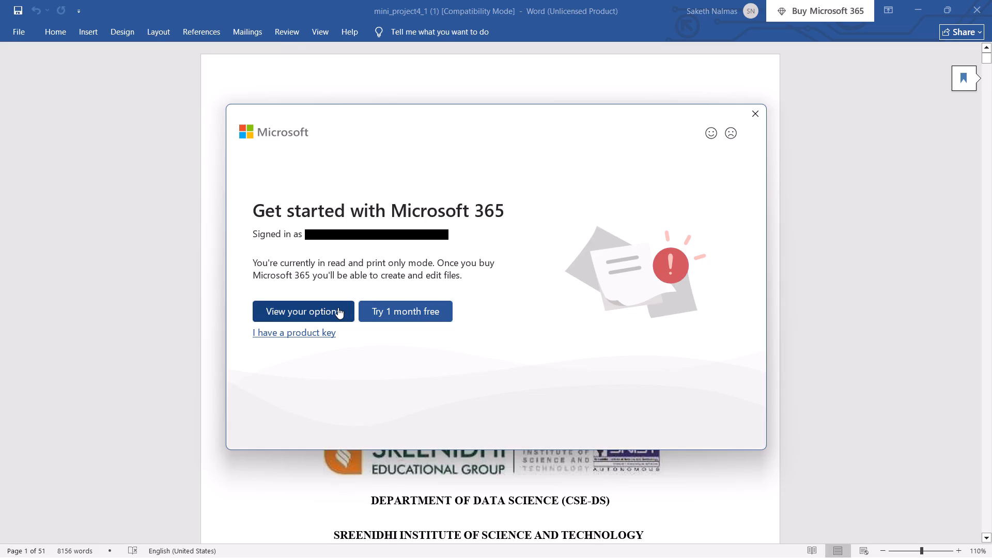
# View the Microsoft 365 subscription options and dismiss the purchase and Get started dialogs.
pyautogui.click(338, 307)
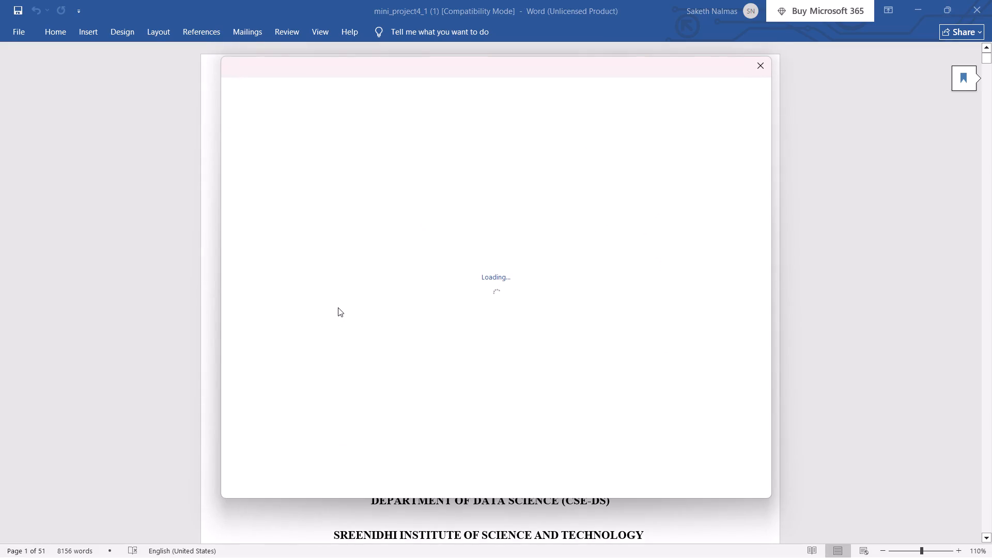
pyautogui.click(291, 33)
pyautogui.click(760, 76)
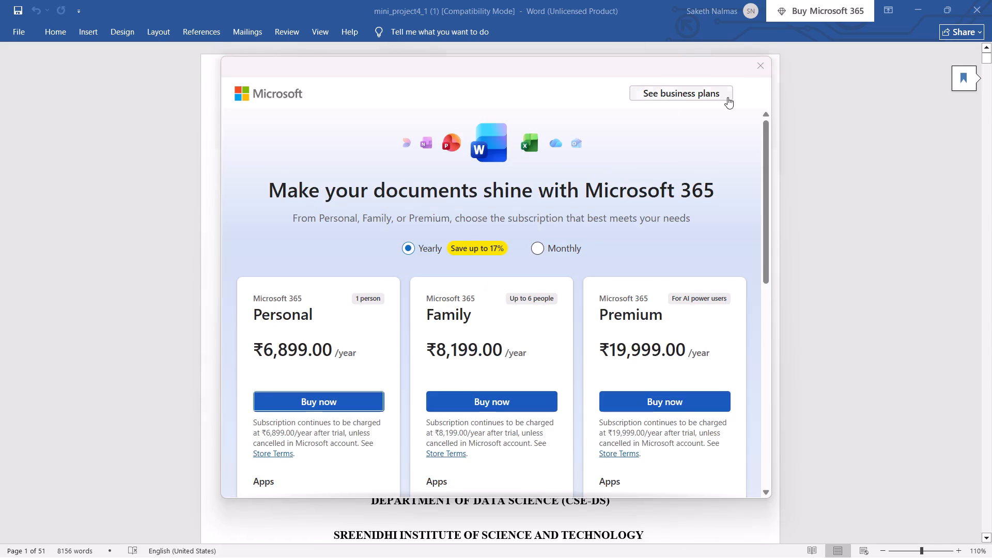
pyautogui.click(765, 69)
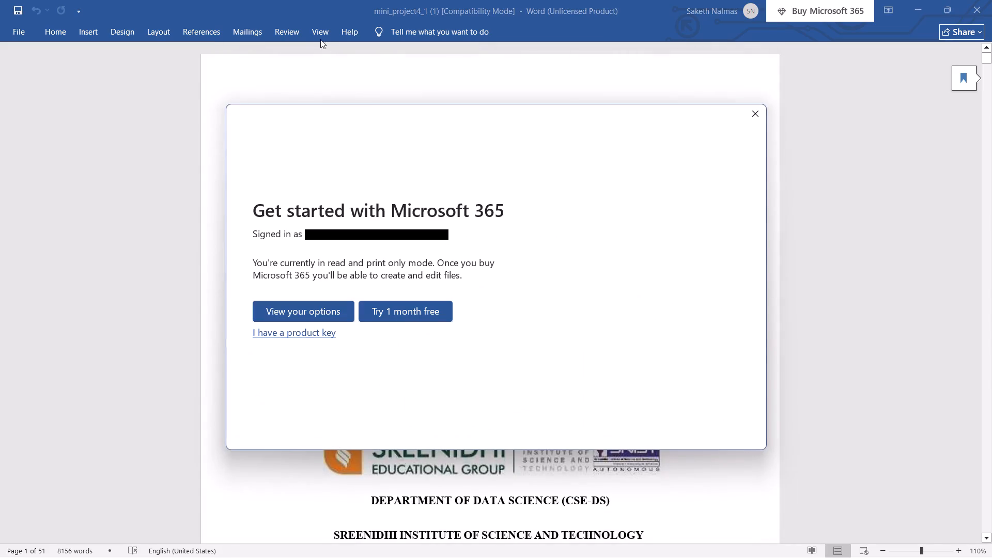
pyautogui.click(315, 32)
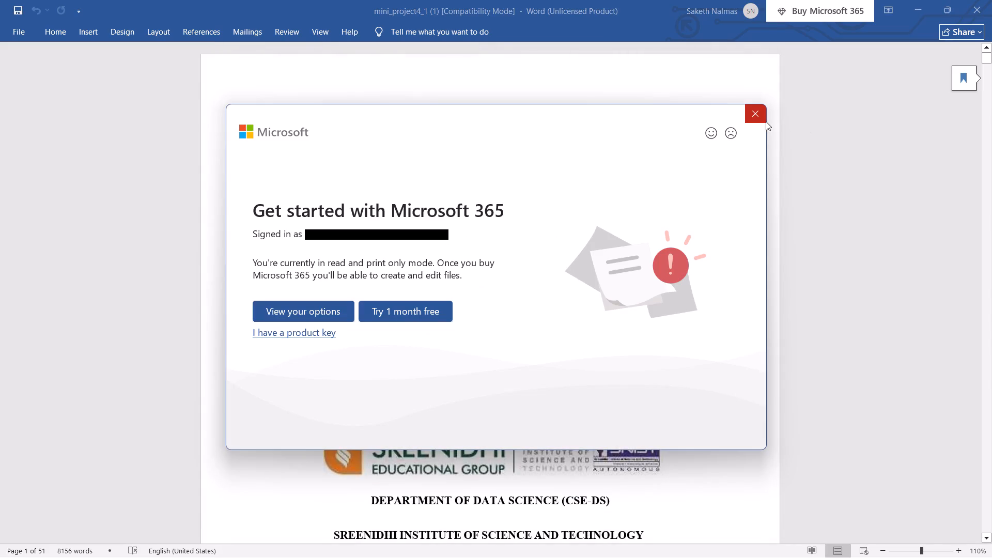
pyautogui.click(765, 121)
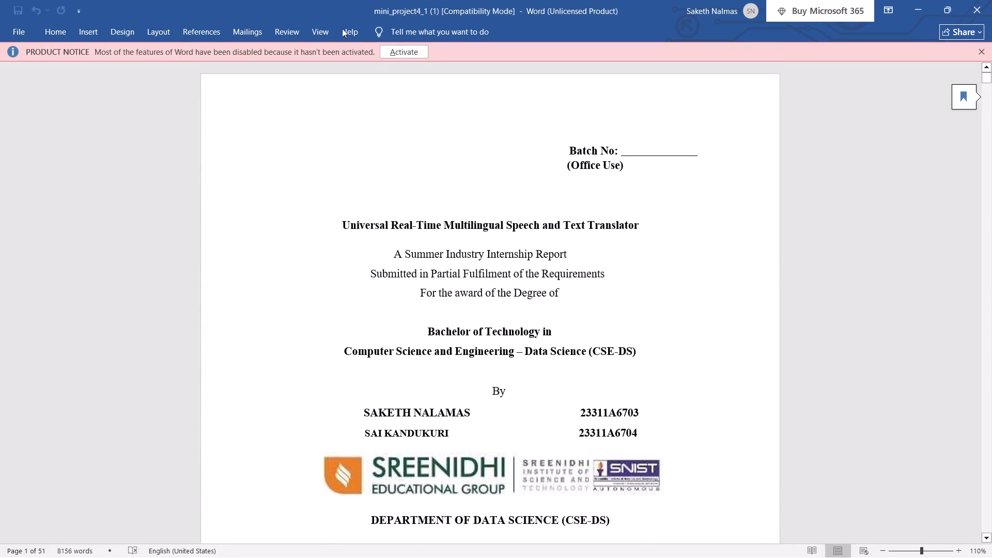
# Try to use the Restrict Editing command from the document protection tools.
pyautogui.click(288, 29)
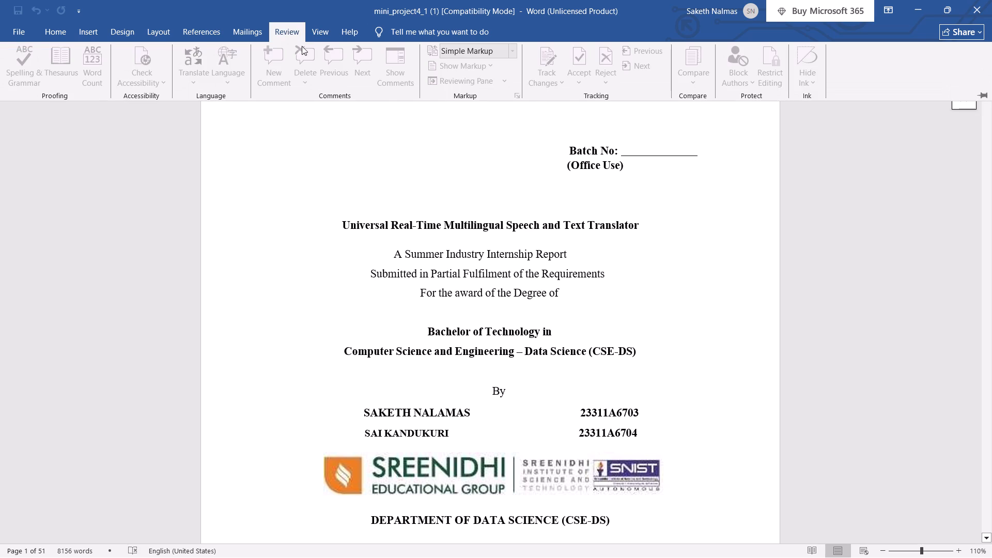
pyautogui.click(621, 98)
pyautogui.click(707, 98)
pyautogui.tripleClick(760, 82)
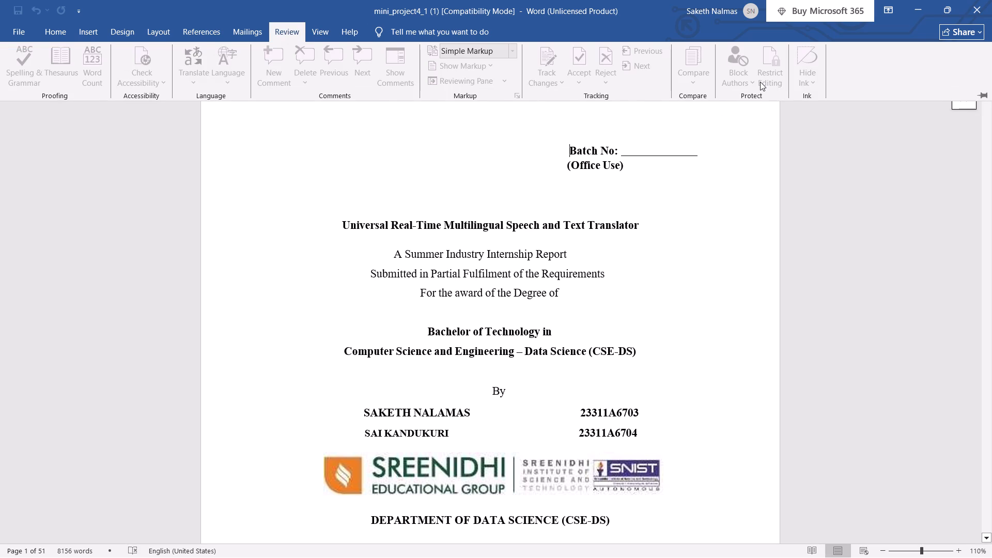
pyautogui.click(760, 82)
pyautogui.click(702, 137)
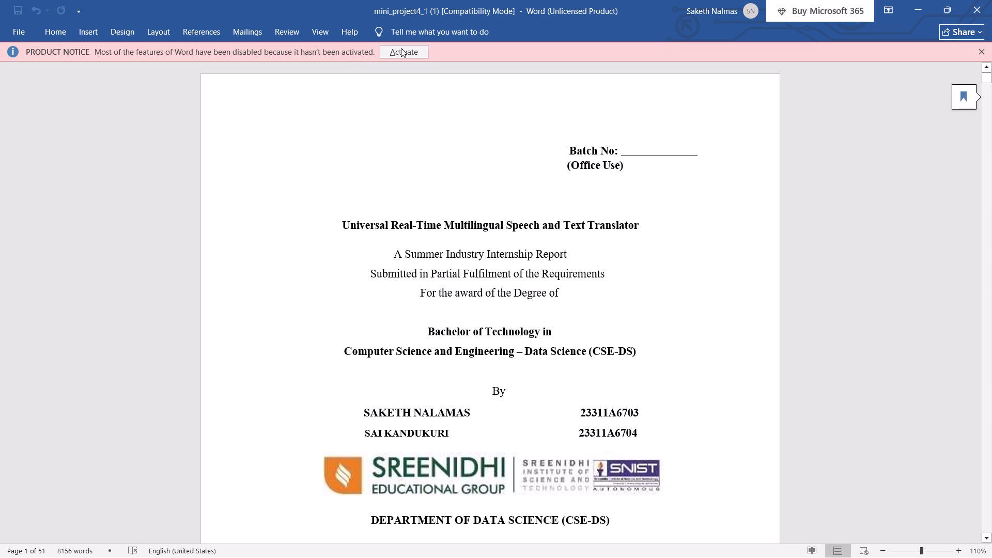
# Dismiss the product activation notice above the report and close the subscription purchase window.
pyautogui.click(984, 48)
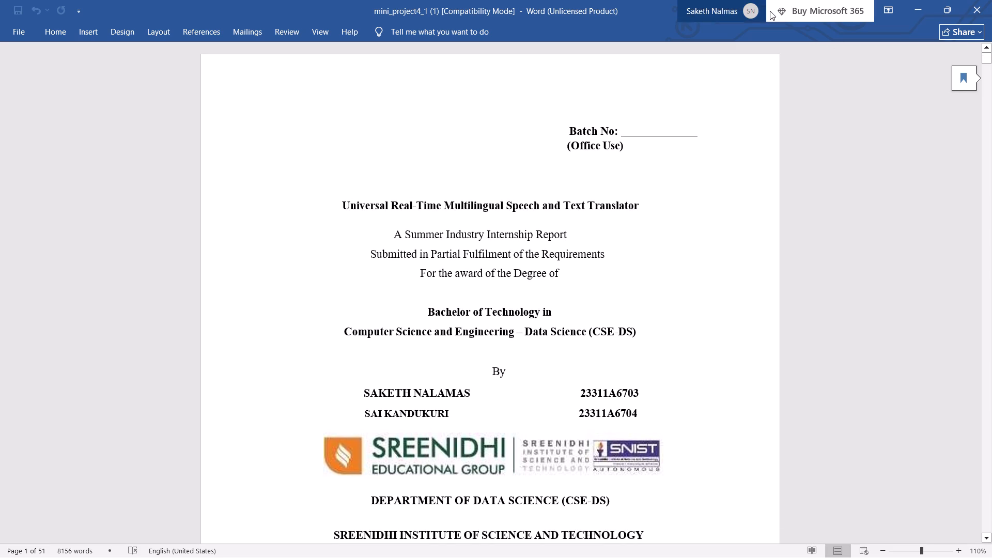
pyautogui.click(770, 11)
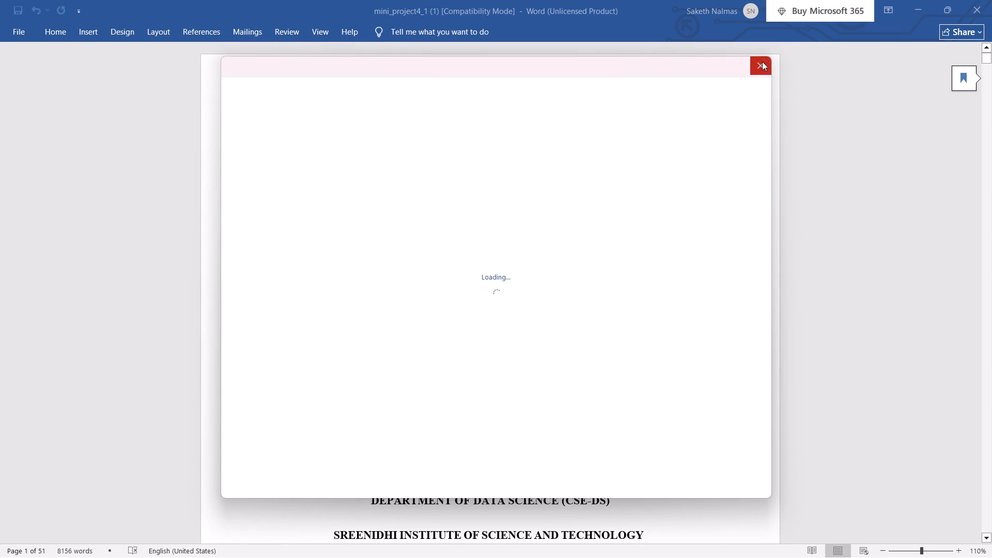
pyautogui.click(762, 61)
# Look through the report's opening pages and close the mini_project4_1 (1) document.
pyautogui.scroll(-8, 680, 232)
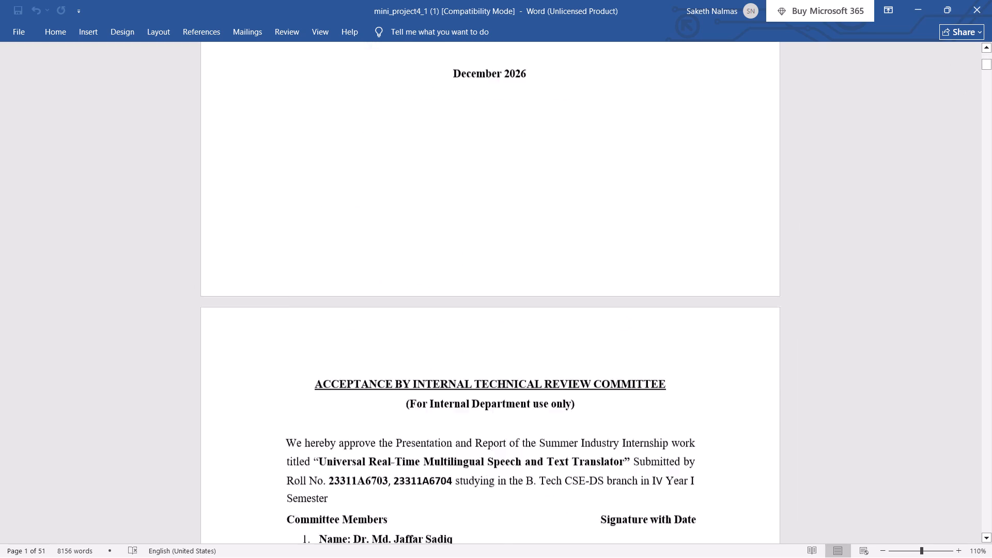
pyautogui.scroll(-2, 680, 232)
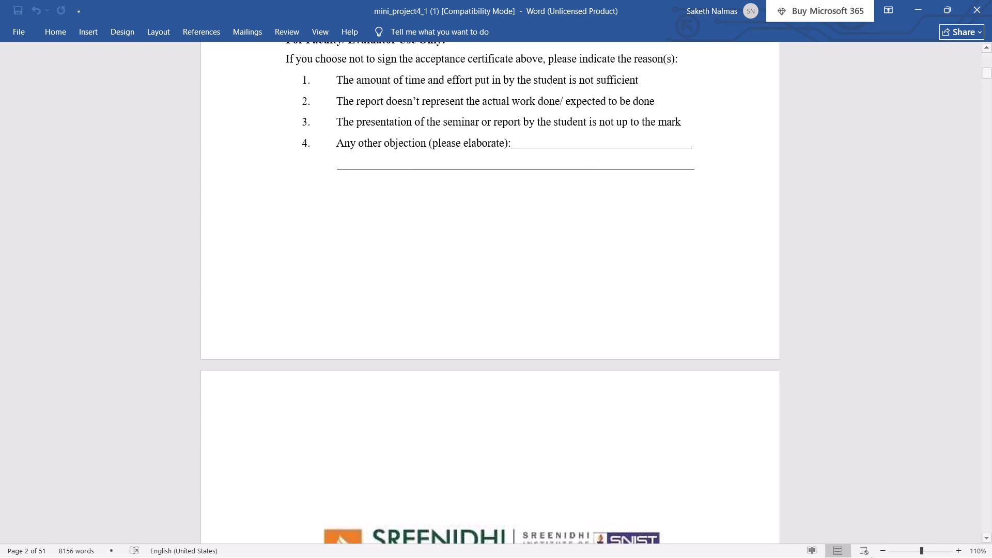
pyautogui.click(991, 0)
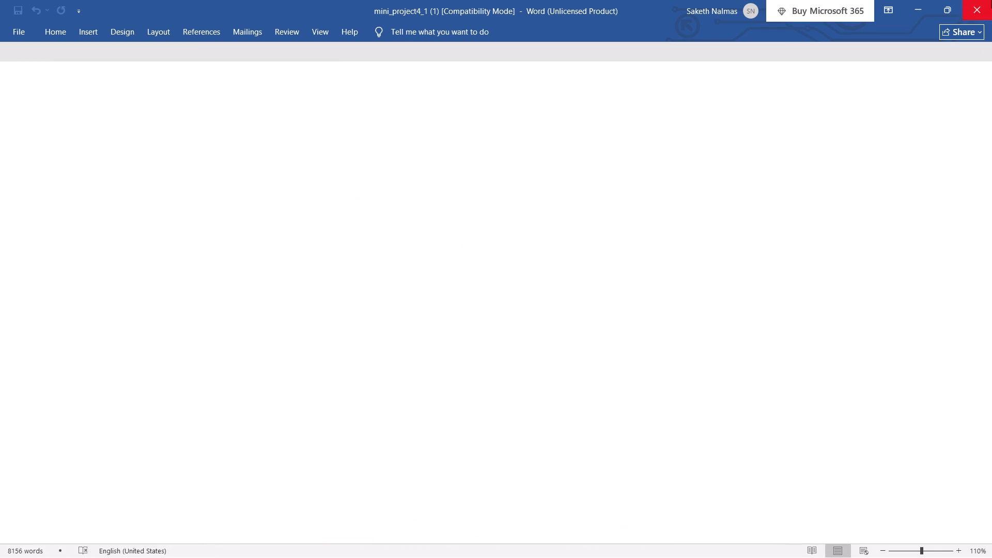
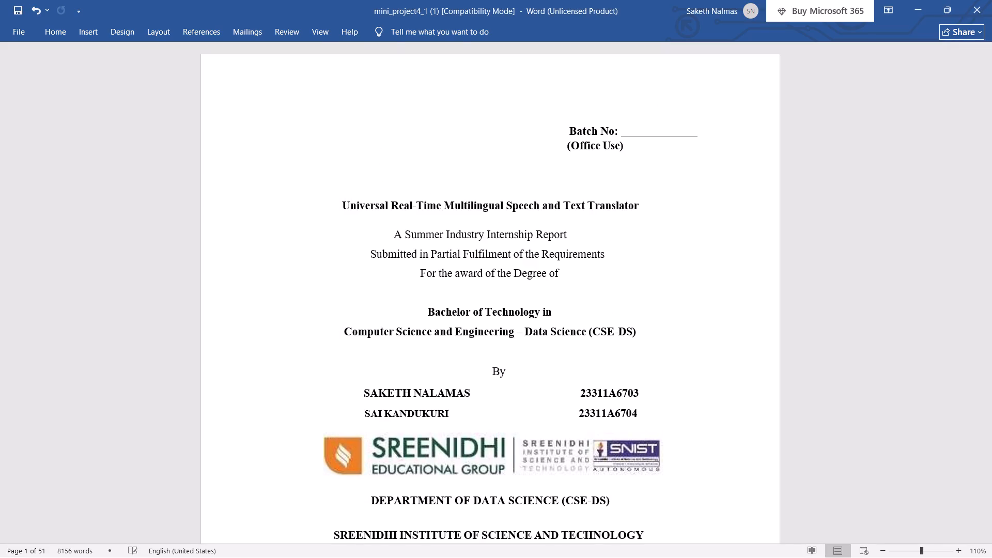
# Check the review commands for the report in desktop Word and close the document.
pyautogui.click(289, 32)
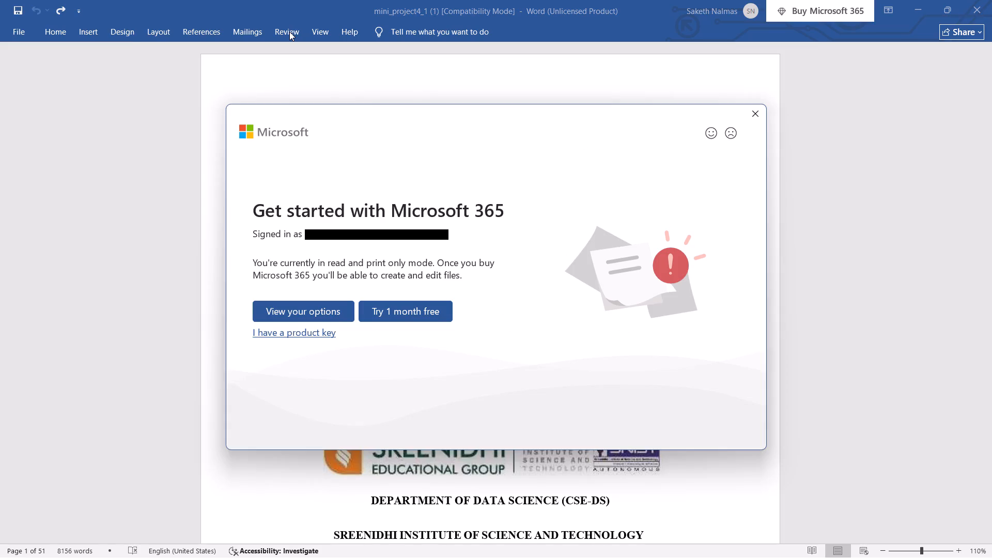
pyautogui.click(765, 119)
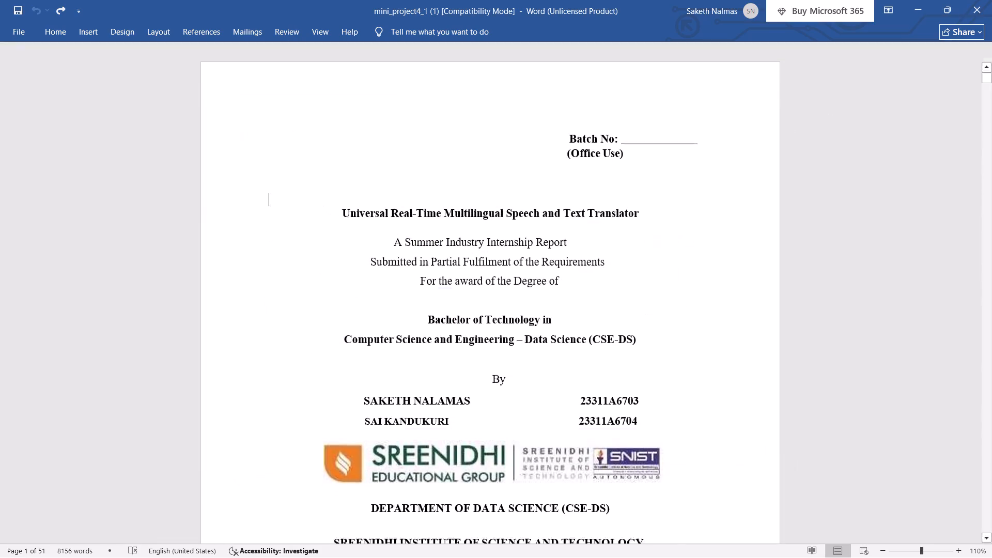
pyautogui.click(293, 38)
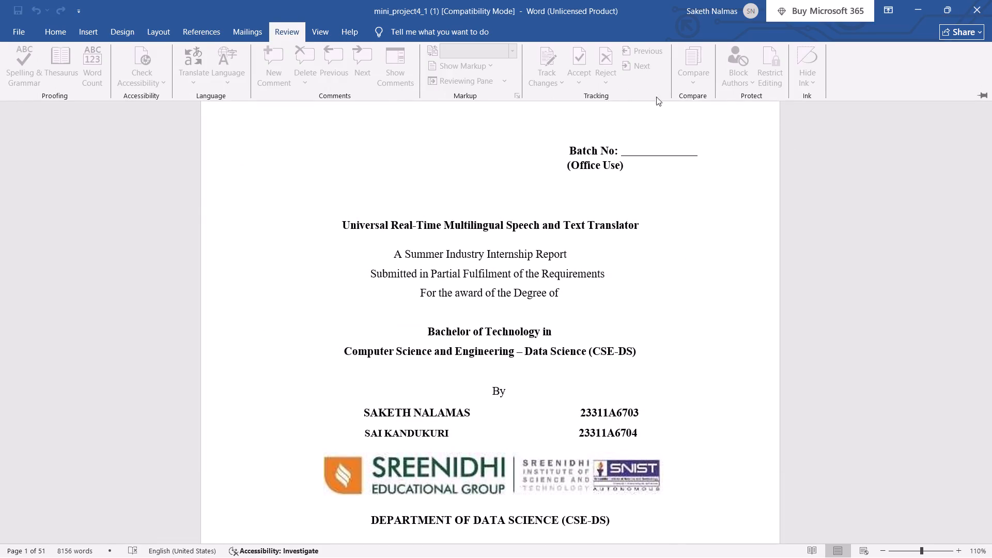
pyautogui.click(991, 0)
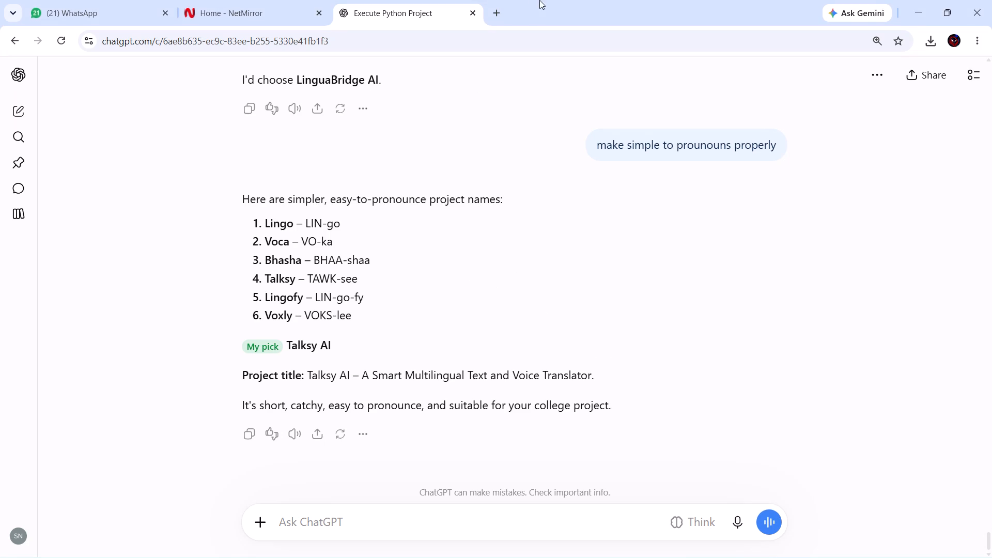
# In Chrome, open Word for the web in a new tab using the address word.cloud.microsoft/open/onedrive.
pyautogui.click(490, 4)
pyautogui.press('w')
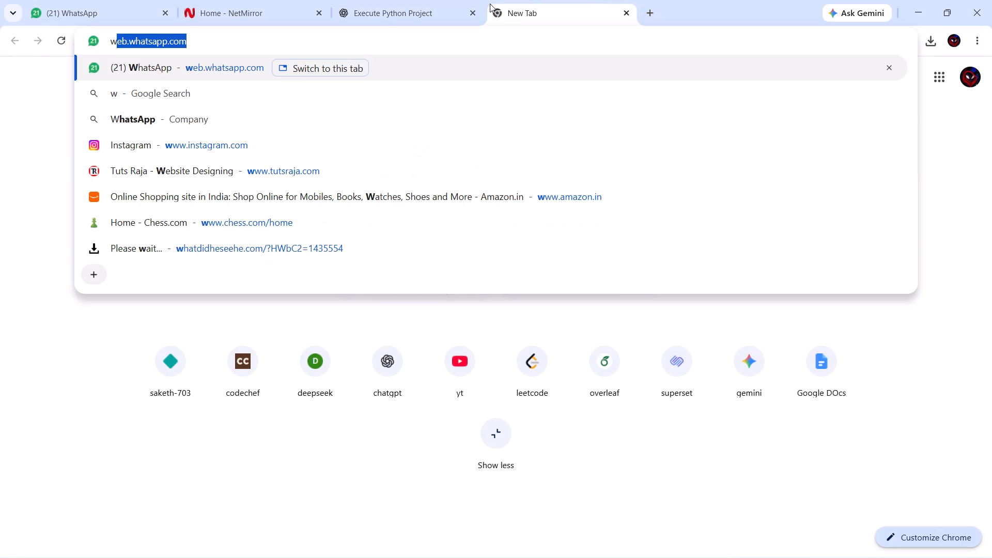
pyautogui.press('o')
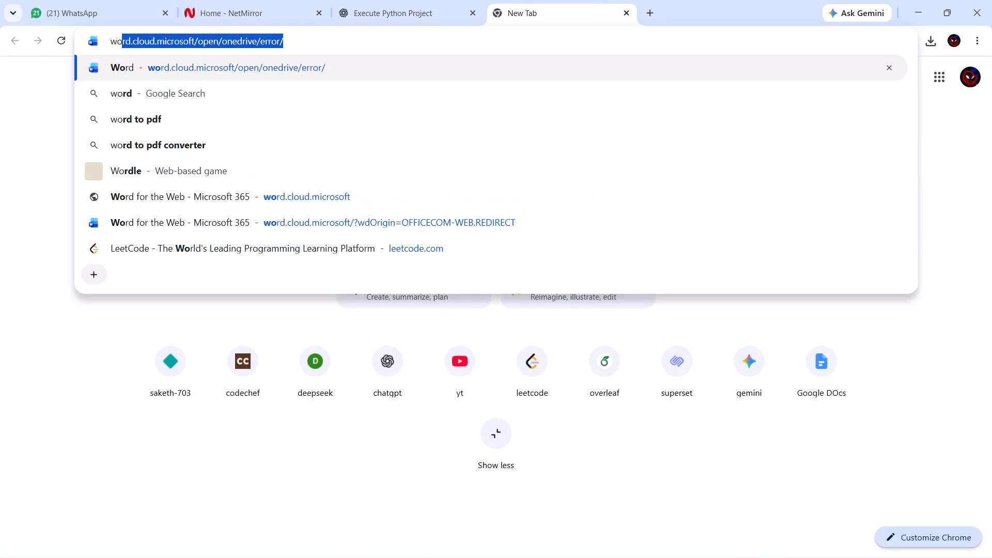
pyautogui.press('Return')
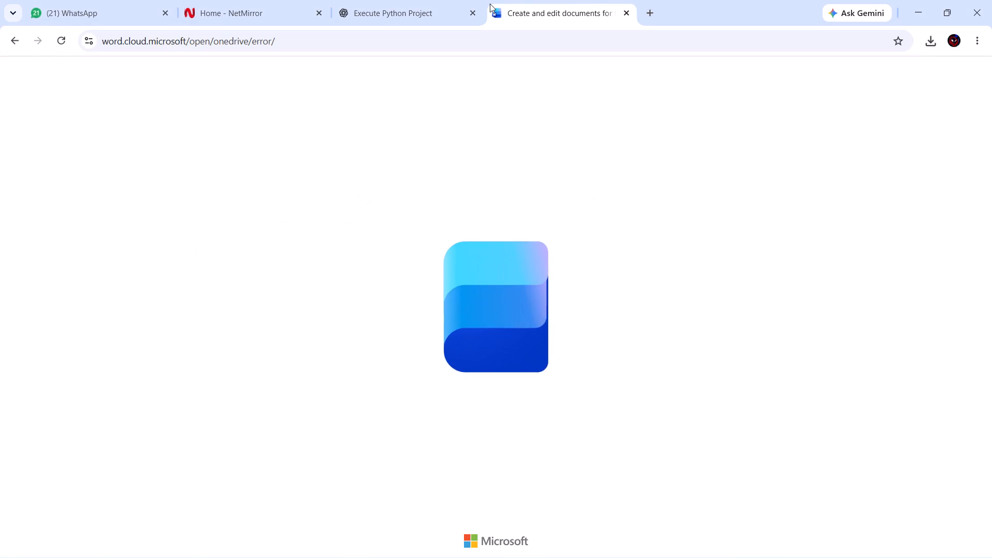
pyautogui.click(373, 43)
pyautogui.press('BackSpace')
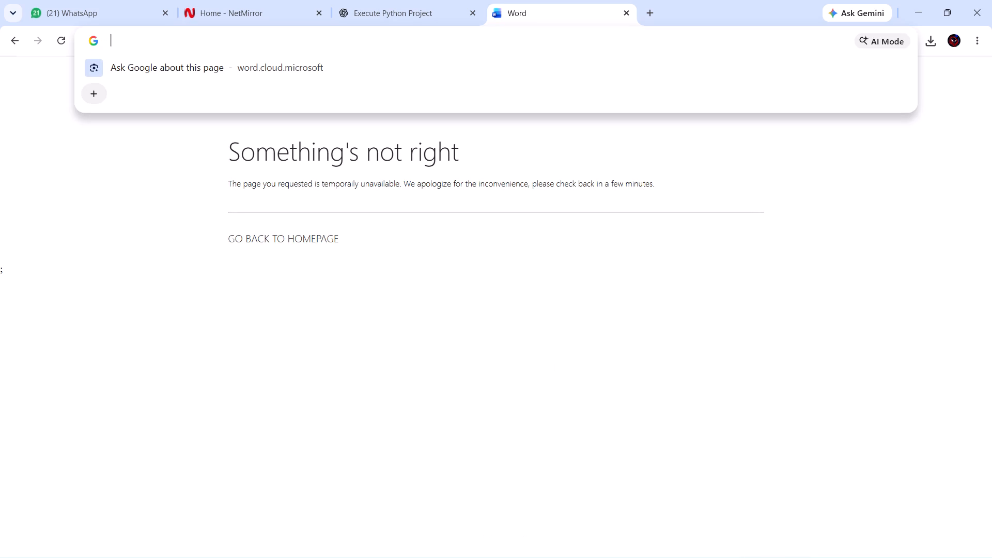
pyautogui.hotkey('ctrl', 'z')
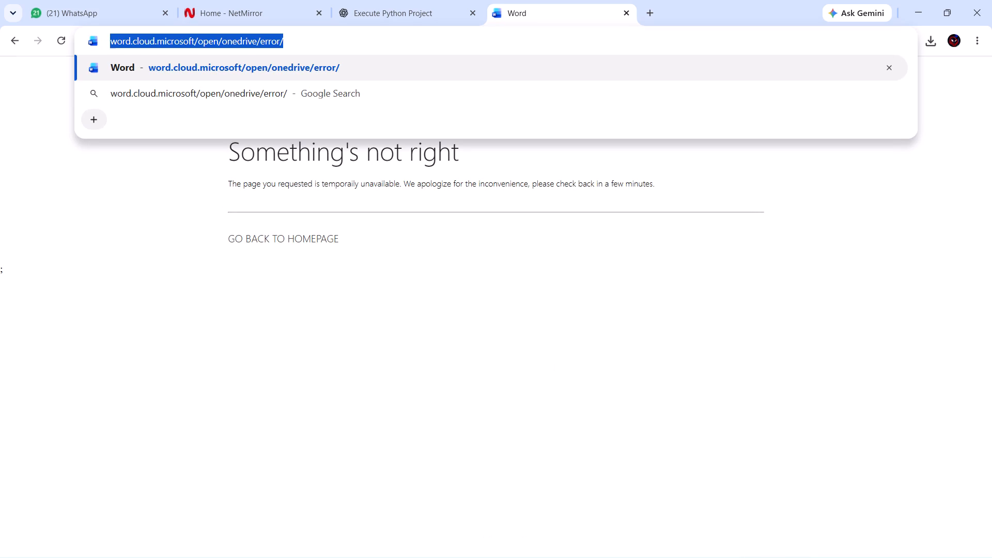
pyautogui.press('Right')
pyautogui.press('BackSpace')
pyautogui.press('BackSpace')
pyautogui.press('BackSpace')
pyautogui.press('BackSpace')
pyautogui.press('BackSpace')
pyautogui.press('BackSpace')
pyautogui.press('BackSpace')
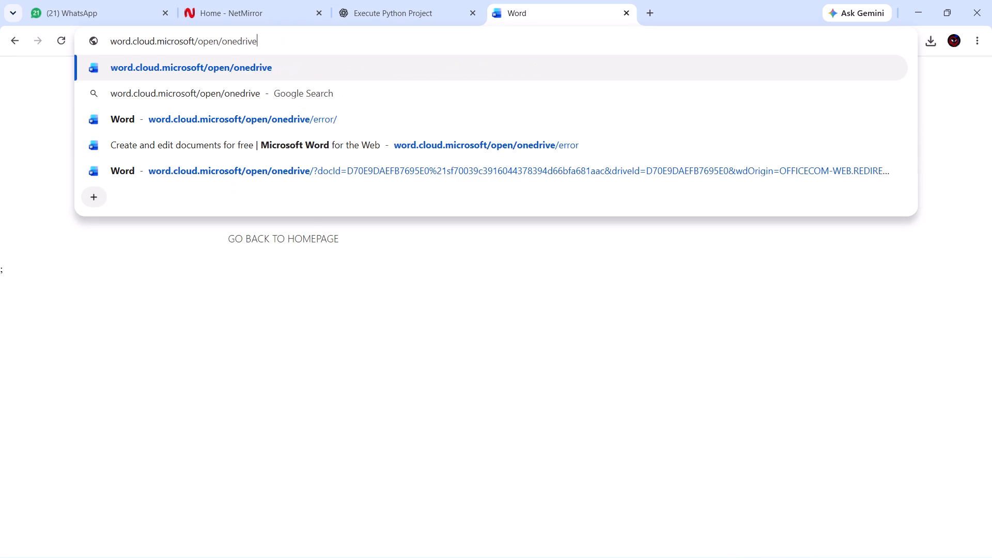
pyautogui.press('Return')
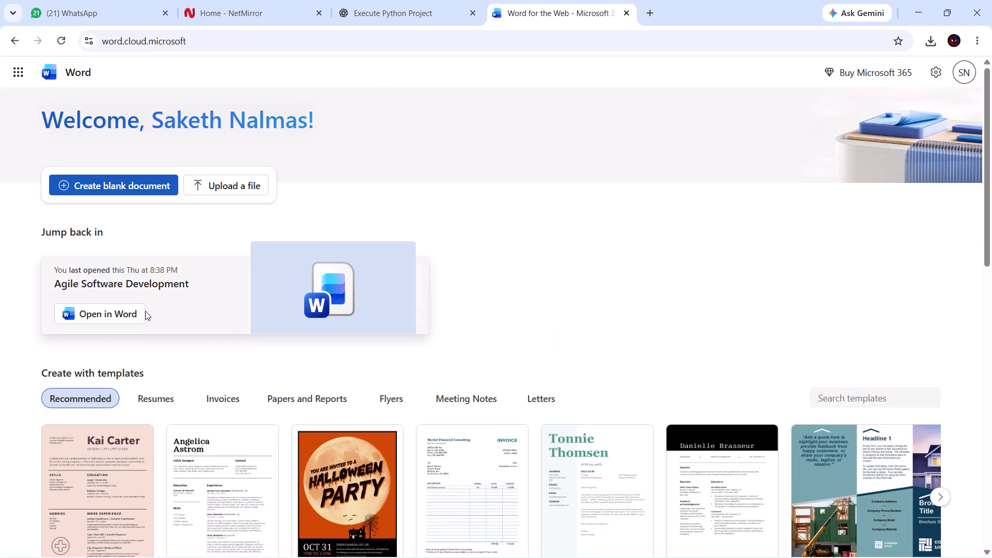
# Upload mini_project4_1 (1) from the Downloads folder to Word for the web, with all file types shown.
pyautogui.click(211, 180)
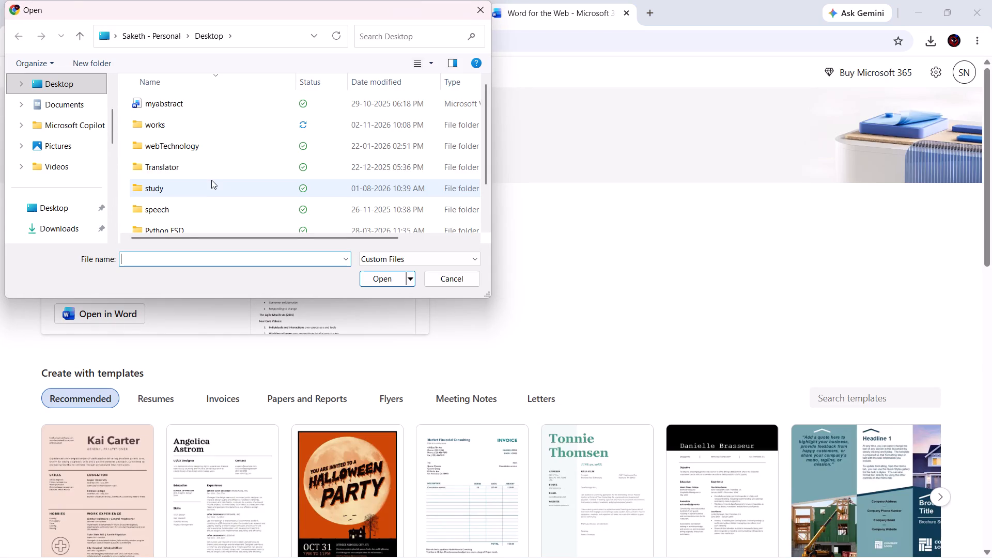
pyautogui.scroll(2, 76, 101)
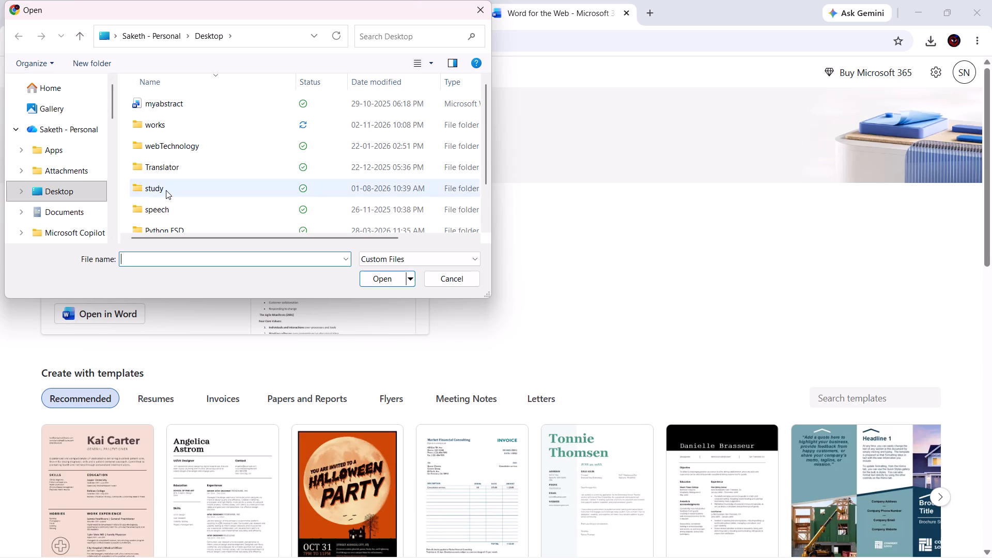
pyautogui.scroll(-4, 166, 190)
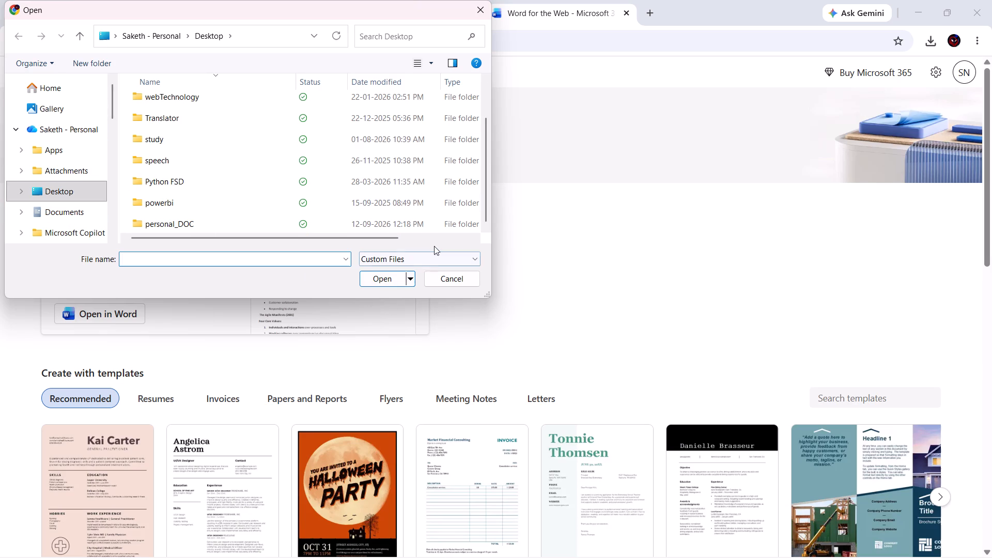
pyautogui.click(432, 252)
pyautogui.click(413, 284)
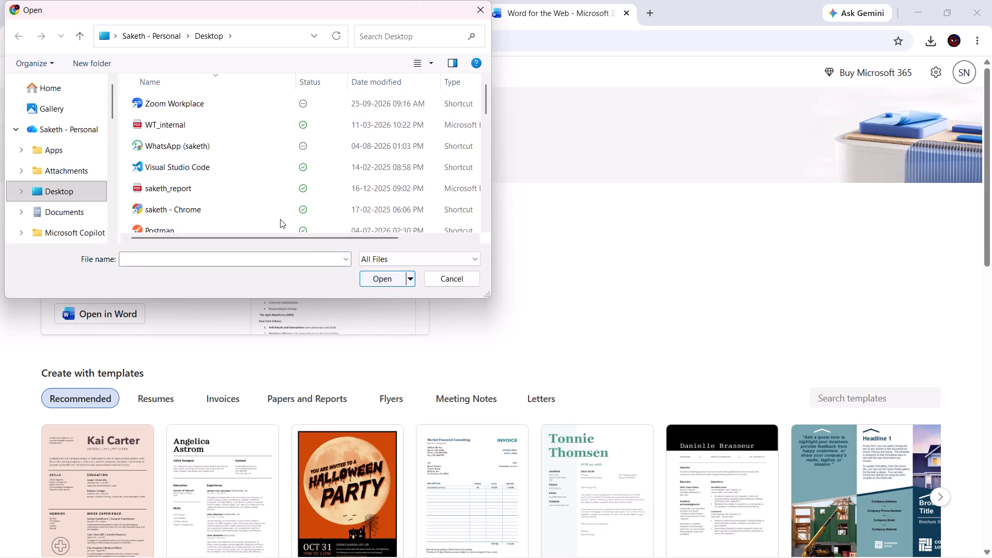
pyautogui.scroll(-1, 280, 219)
pyautogui.scroll(1, 197, 139)
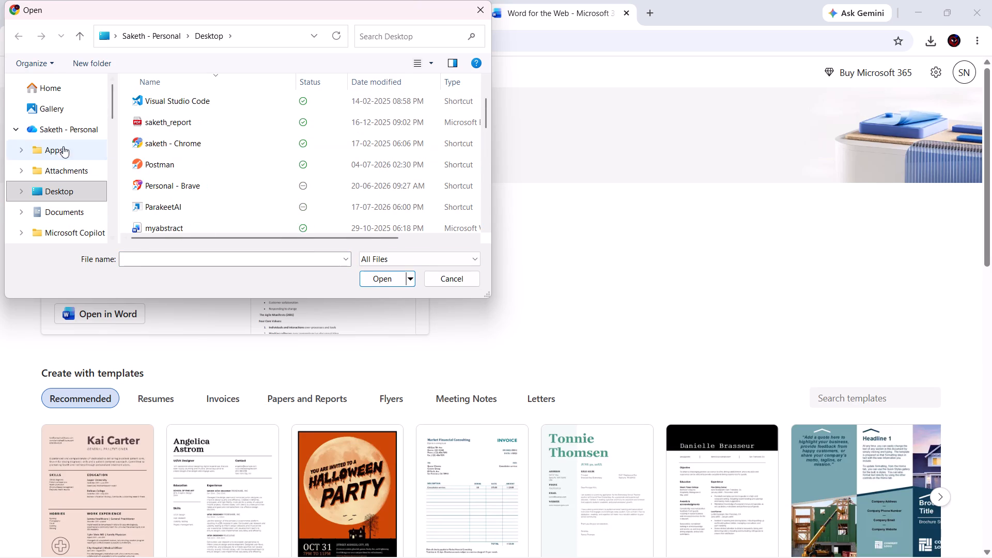
pyautogui.scroll(-1, 64, 226)
pyautogui.moveTo(82, 196); pyautogui.dragTo(82, 213)
pyautogui.click(82, 213)
pyautogui.click(92, 213)
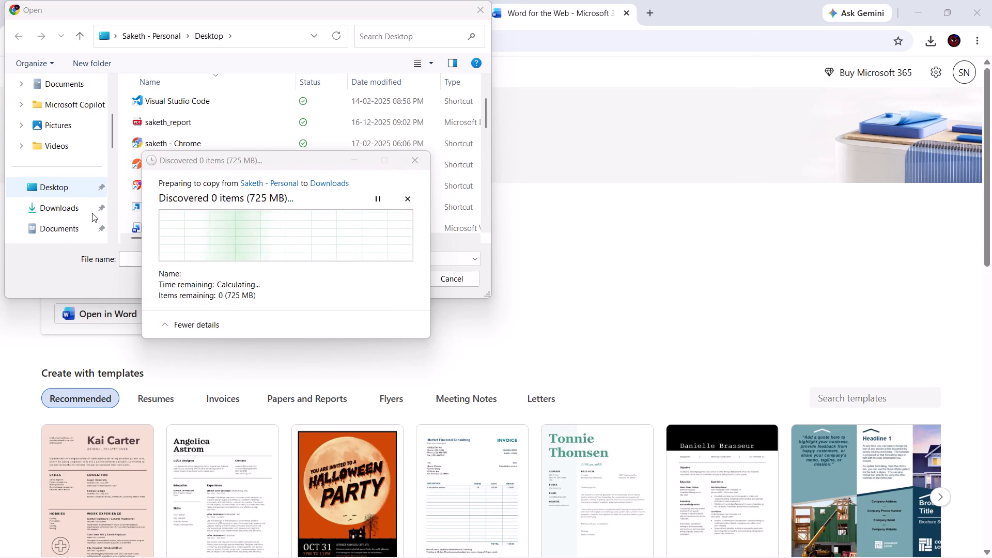
pyautogui.click(417, 160)
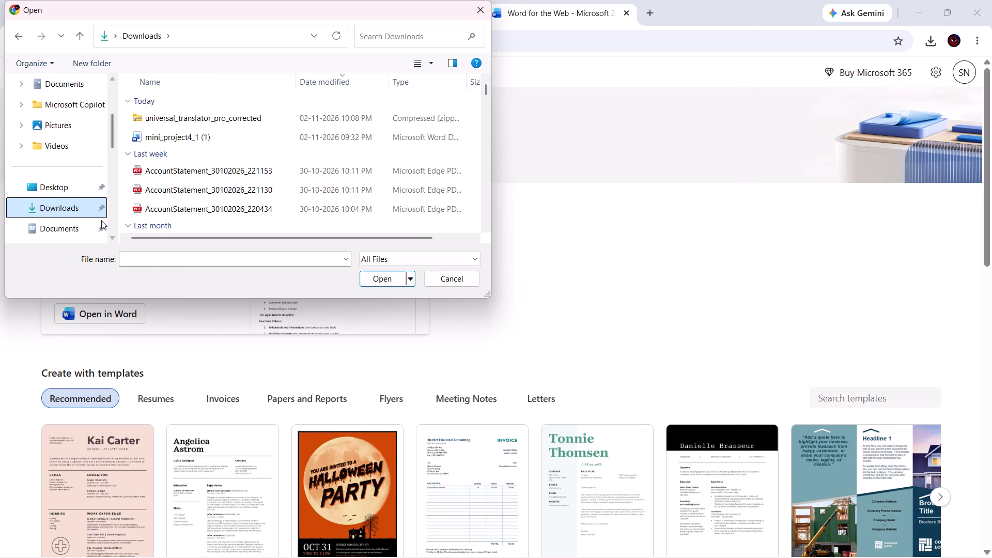
pyautogui.click(80, 210)
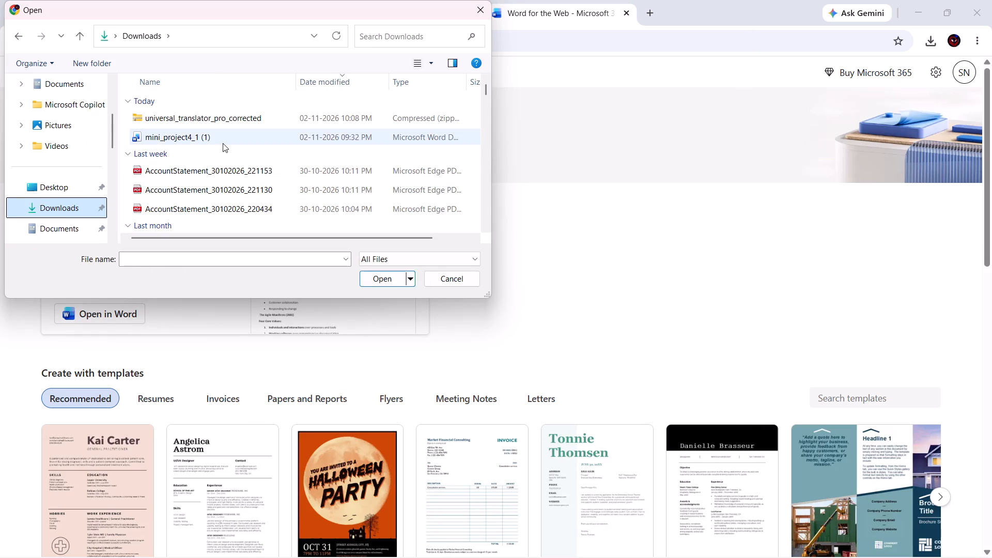
pyautogui.click(223, 143)
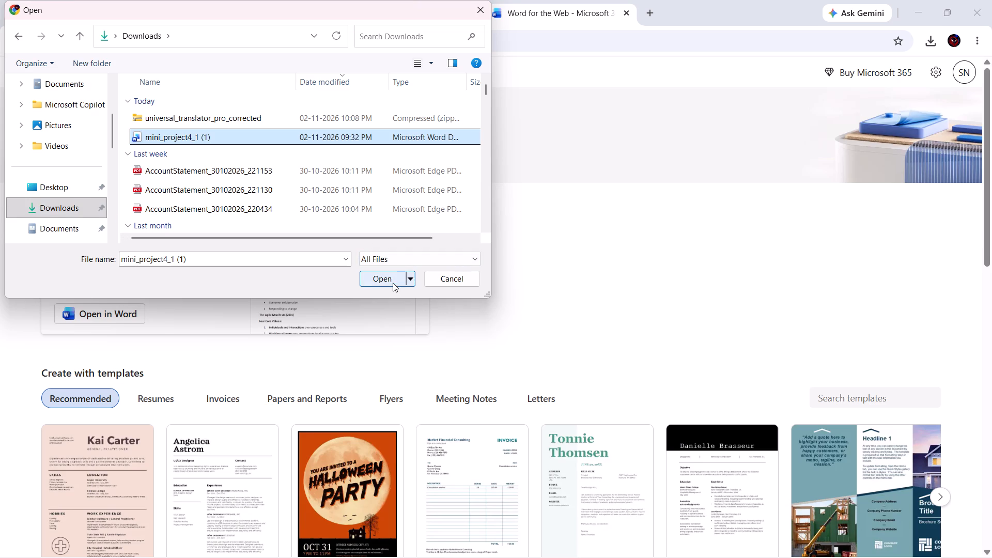
pyautogui.click(393, 283)
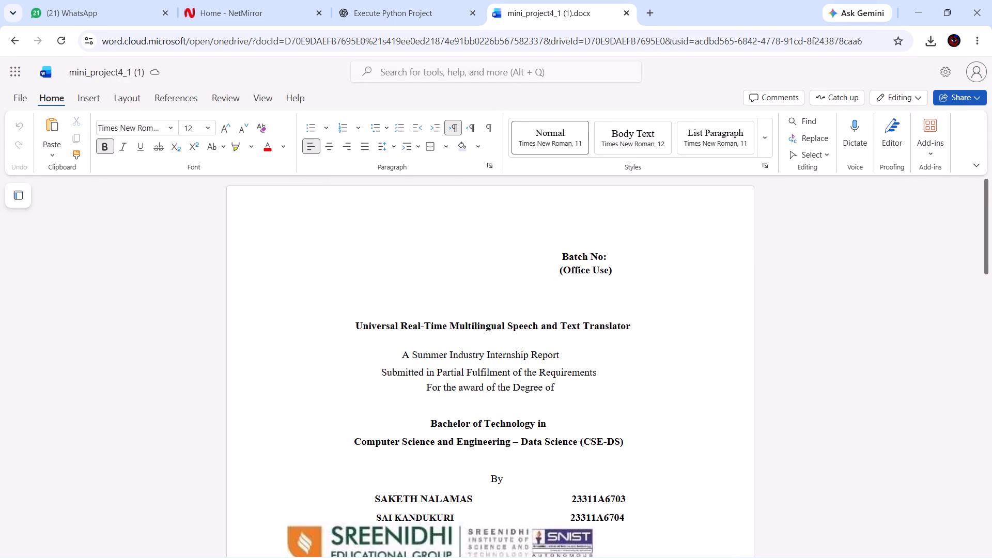
# Replace the cover page title "Universal Real-Time Multilingual Speech and Text Translator" with the copied name Talksy AI.
pyautogui.scroll(-2, 495, 353)
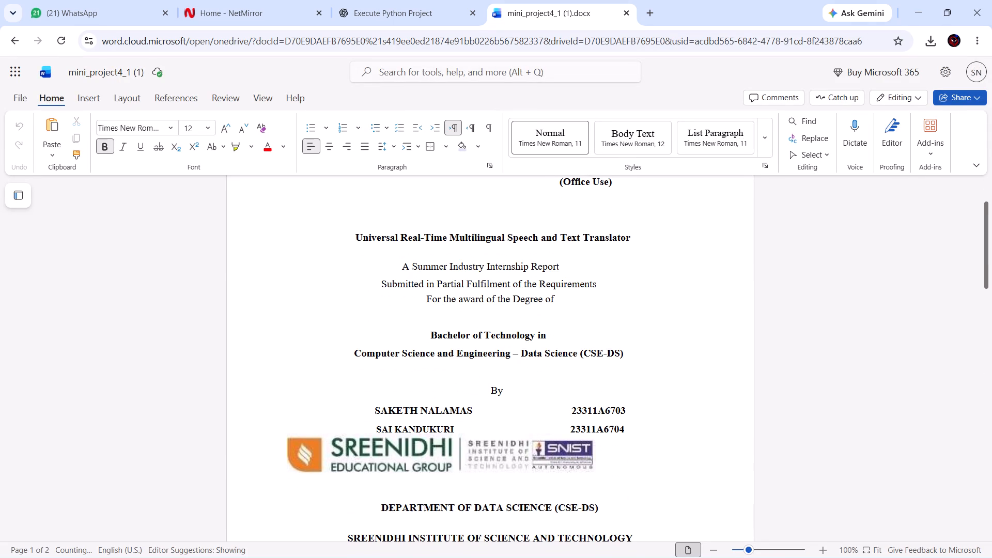
pyautogui.moveTo(357, 239); pyautogui.dragTo(628, 240)
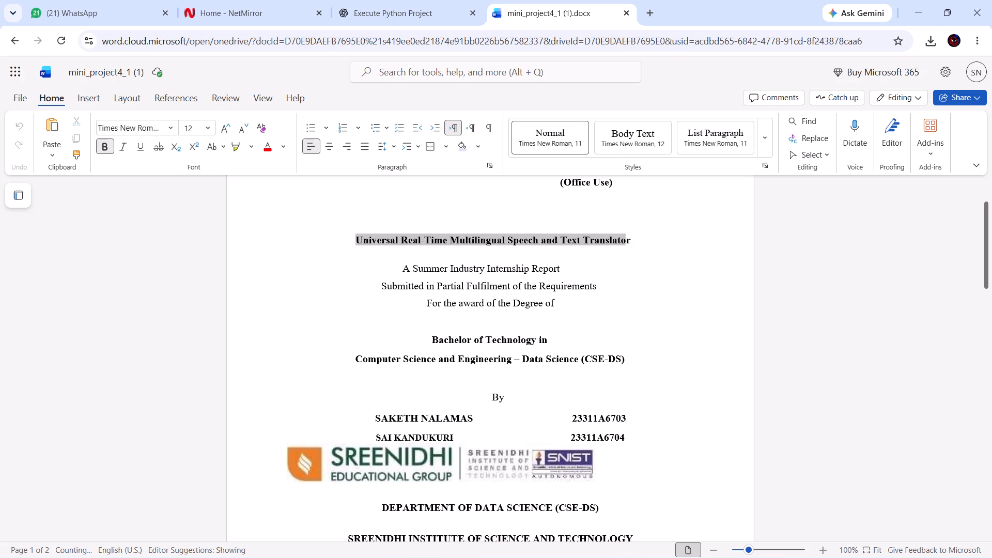
pyautogui.moveTo(628, 240); pyautogui.dragTo(630, 241)
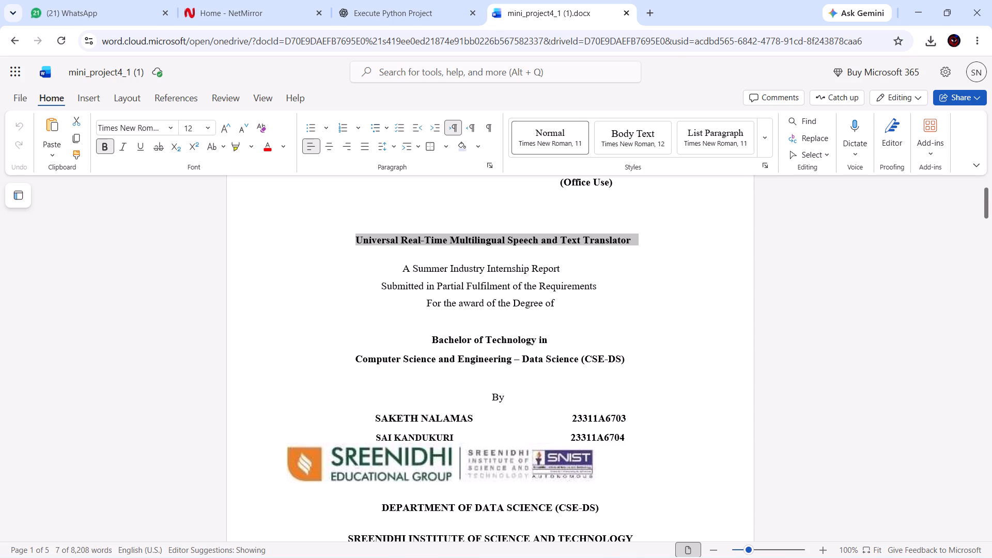
pyautogui.moveTo(630, 241); pyautogui.dragTo(629, 241)
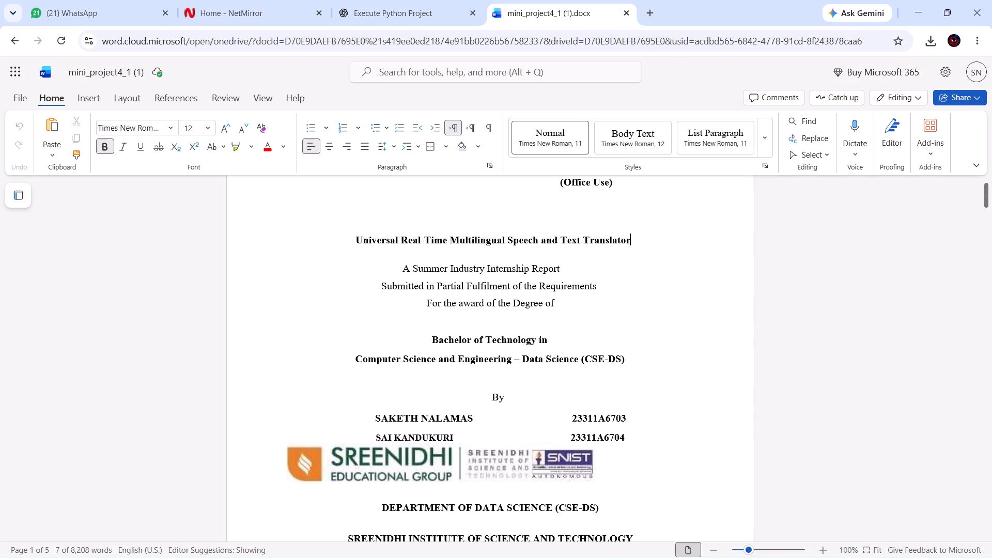
pyautogui.moveTo(633, 242); pyautogui.dragTo(357, 241)
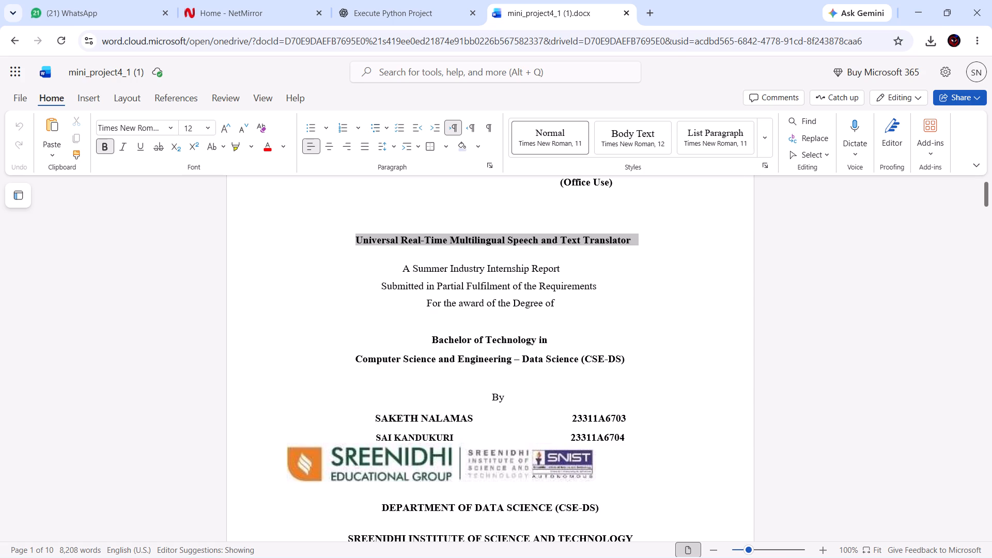
pyautogui.moveTo(357, 241); pyautogui.dragTo(357, 241)
pyautogui.hotkey('ctrl', 'v')
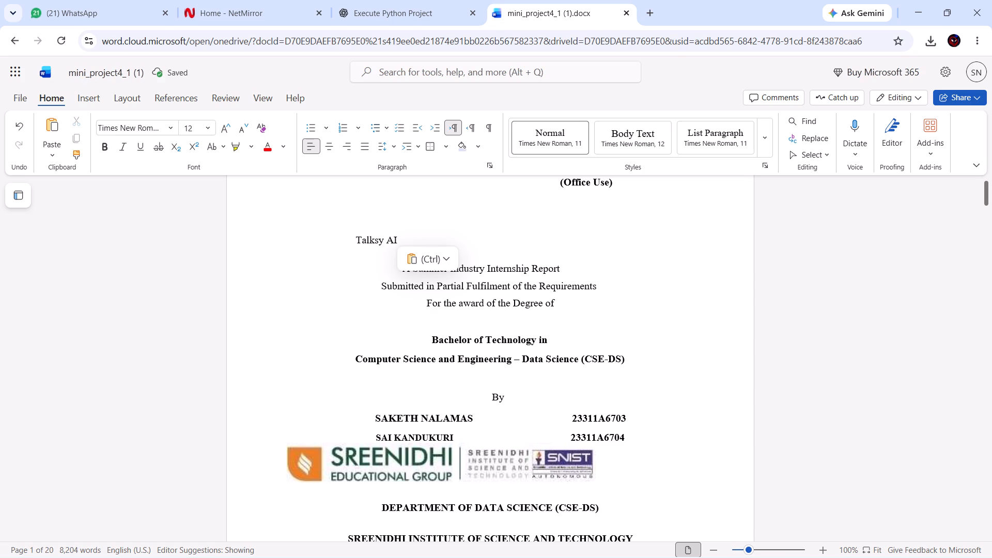
# Indent the Talksy AI title by three tabs to move it toward the centre of the cover page.
pyautogui.click(357, 241)
pyautogui.press('Tab')
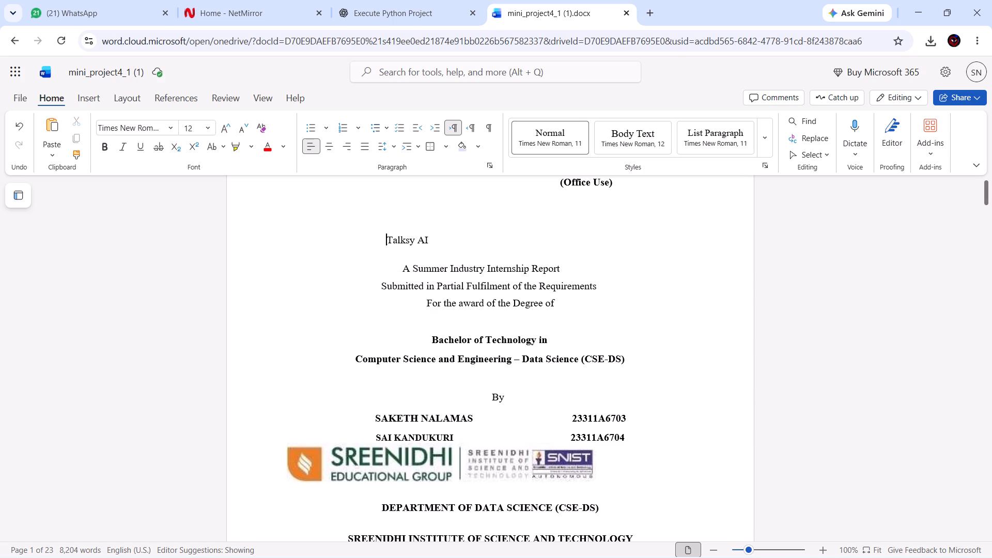
pyautogui.press('Tab')
pyautogui.press('Tab')
pyautogui.press('Tab')
pyautogui.press('BackSpace')
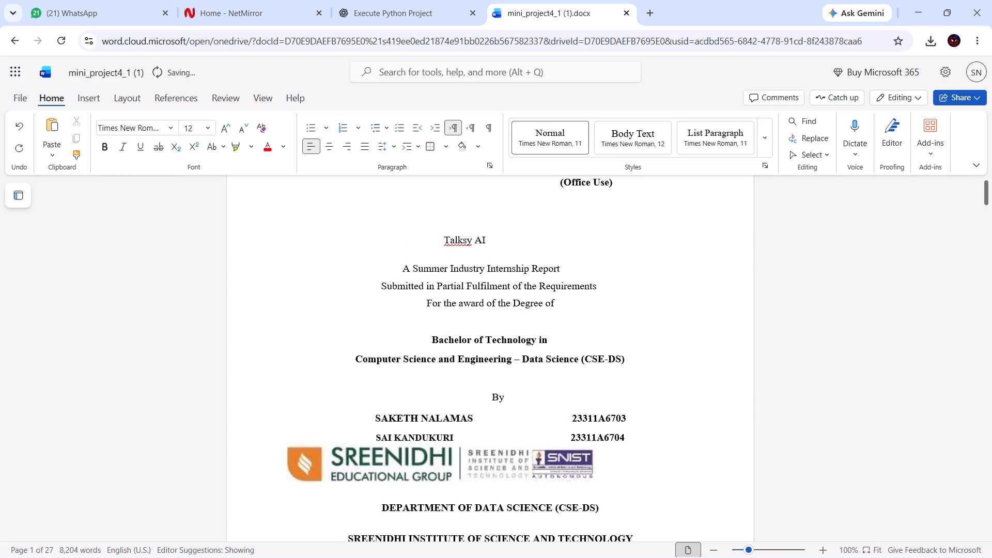
# Make the Talksy AI title on the cover page bold.
pyautogui.moveTo(491, 239); pyautogui.dragTo(441, 239)
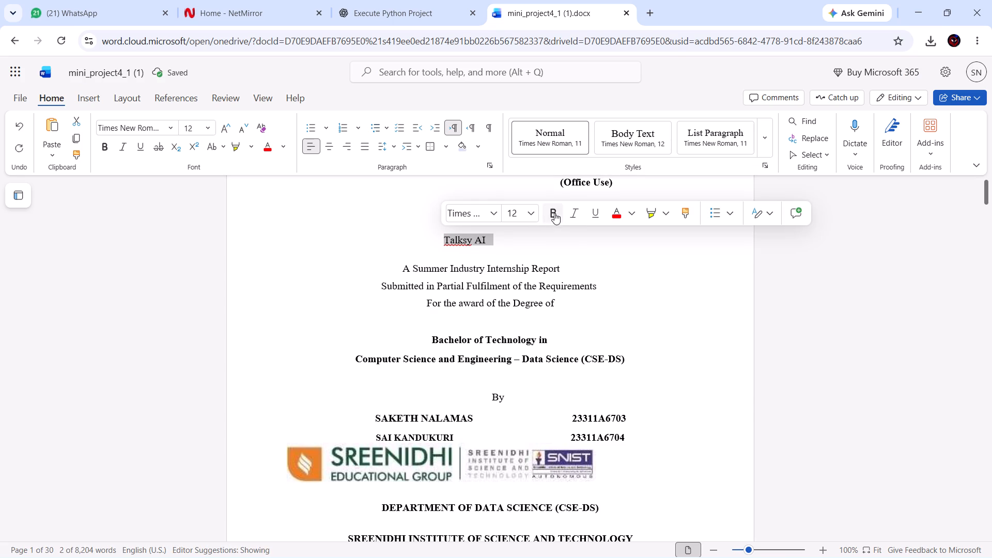
pyautogui.click(554, 213)
pyautogui.click(519, 240)
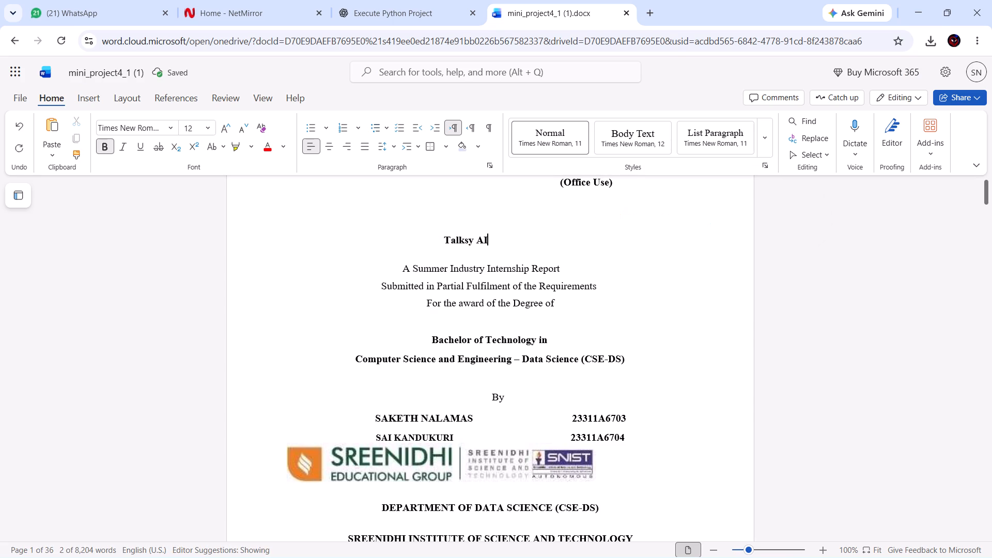
pyautogui.click(496, 243)
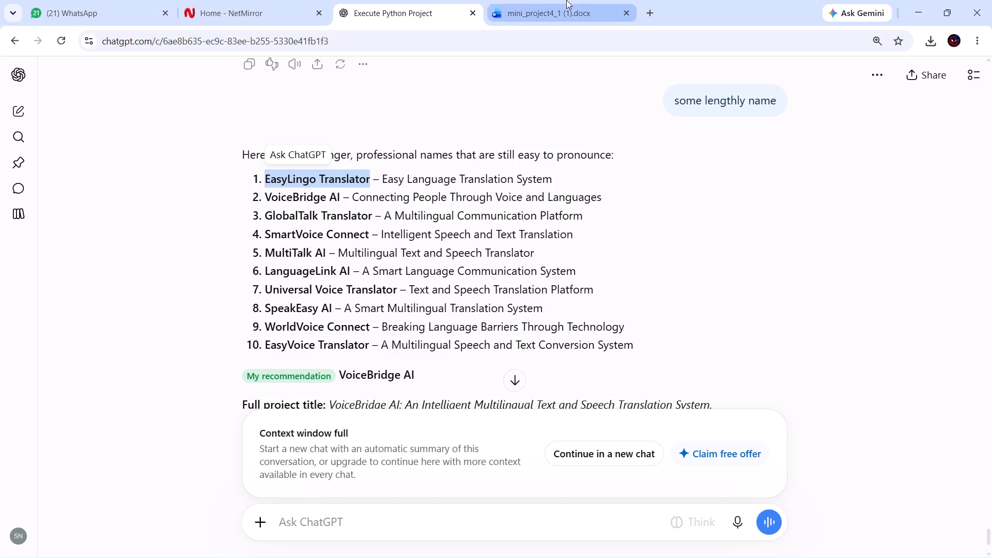
pyautogui.click(493, 245)
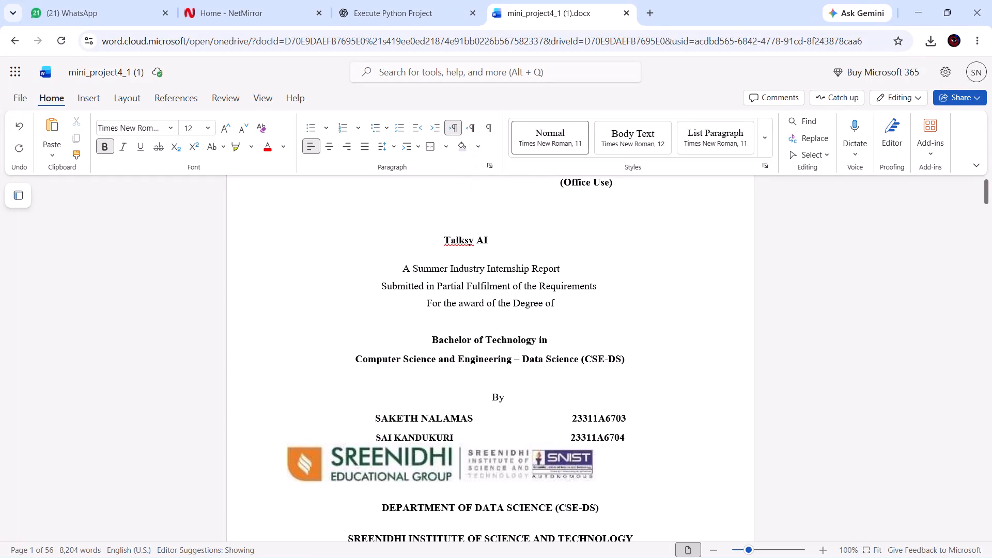
pyautogui.moveTo(493, 245); pyautogui.dragTo(445, 246)
pyautogui.hotkey('ctrl', 'v')
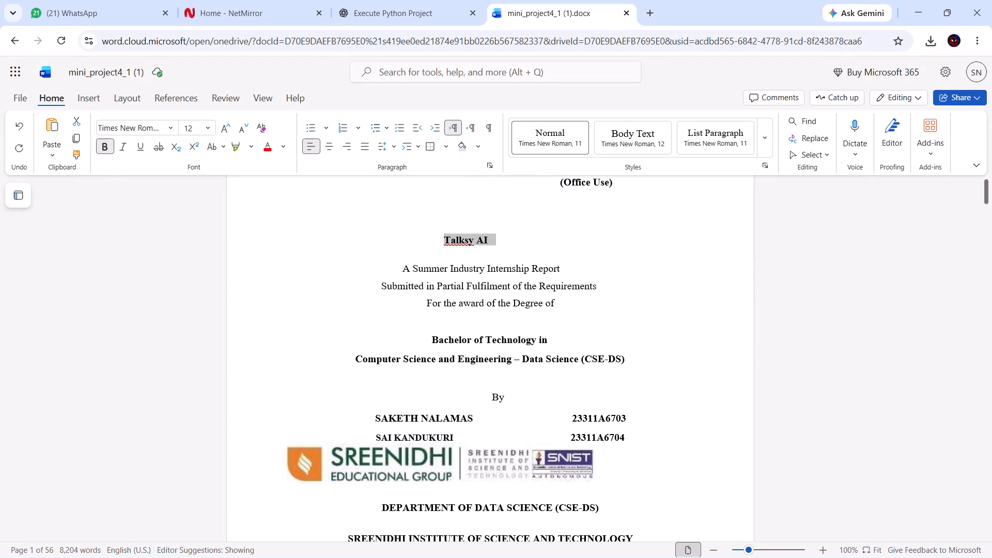
# Make the EasyLingo Translator title on the cover page bold.
pyautogui.moveTo(540, 241); pyautogui.dragTo(441, 240)
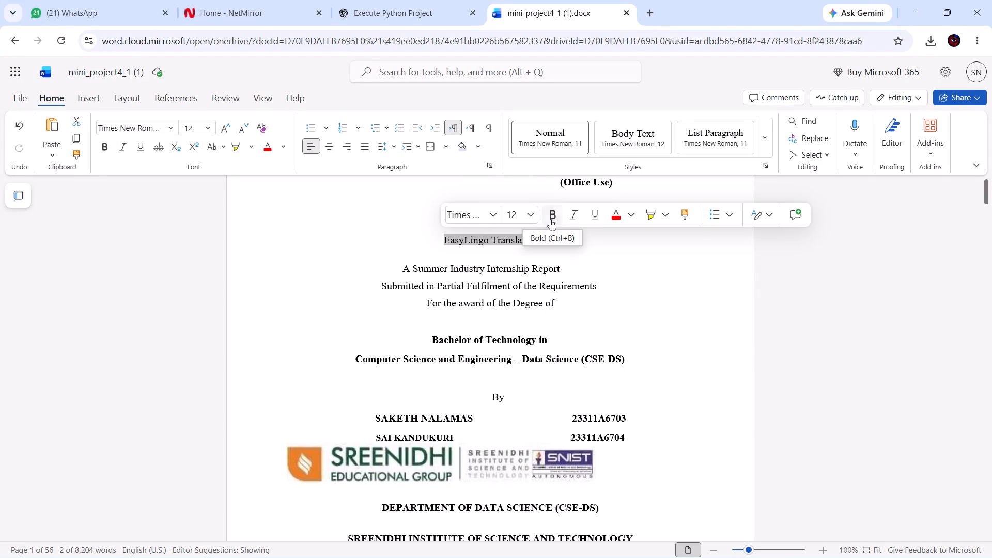
pyautogui.click(550, 219)
pyautogui.click(544, 241)
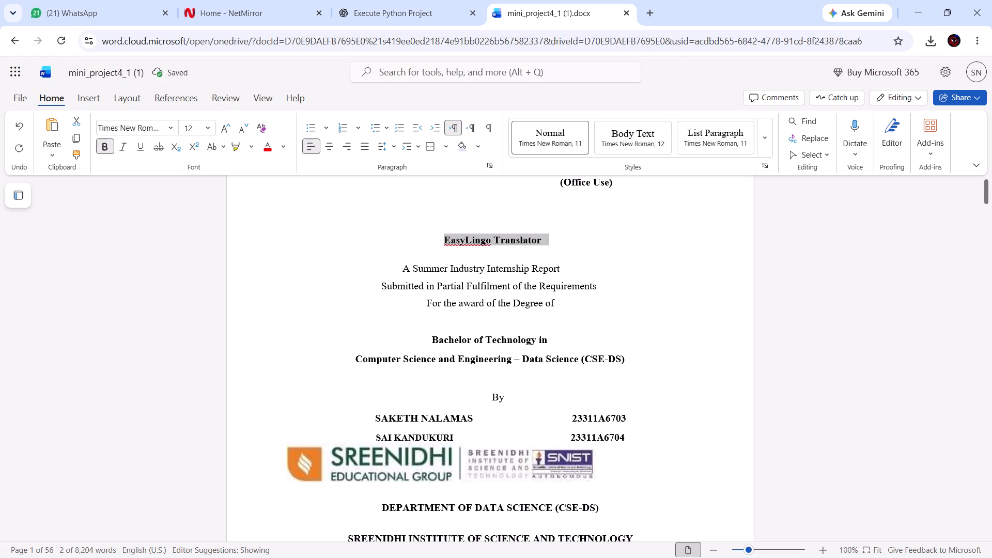
# Set the font size of the EasyLingo Translator cover title to 14.
pyautogui.moveTo(544, 241); pyautogui.dragTo(439, 242)
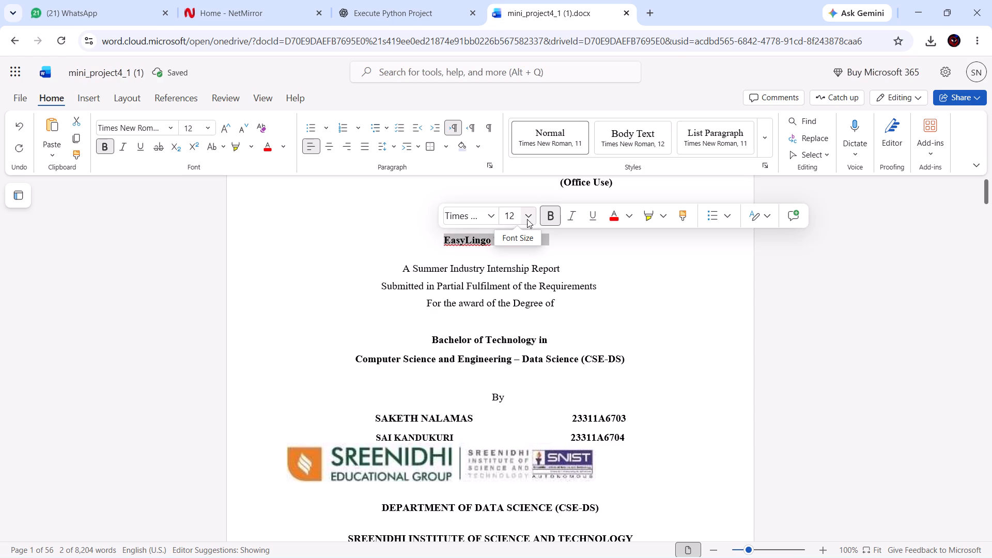
pyautogui.click(530, 217)
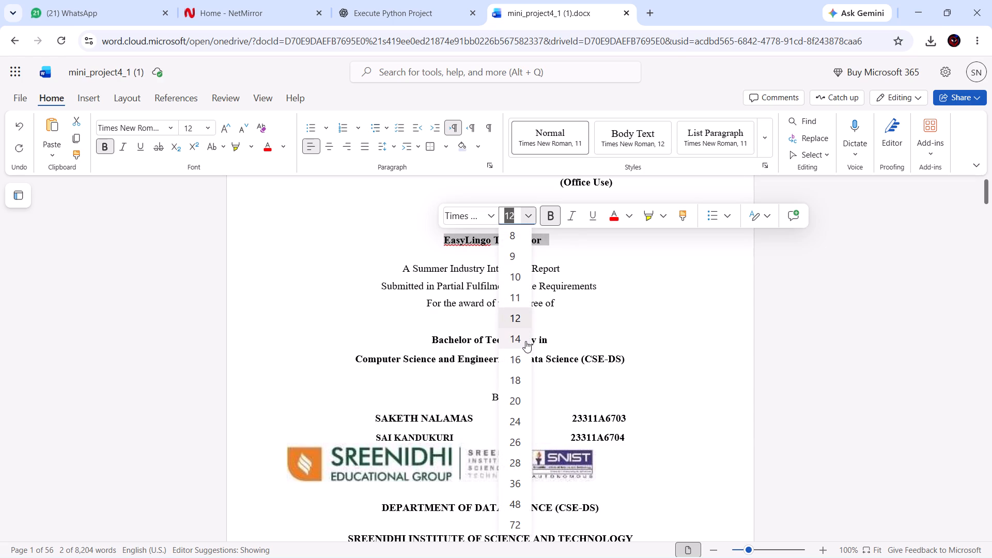
pyautogui.click(526, 340)
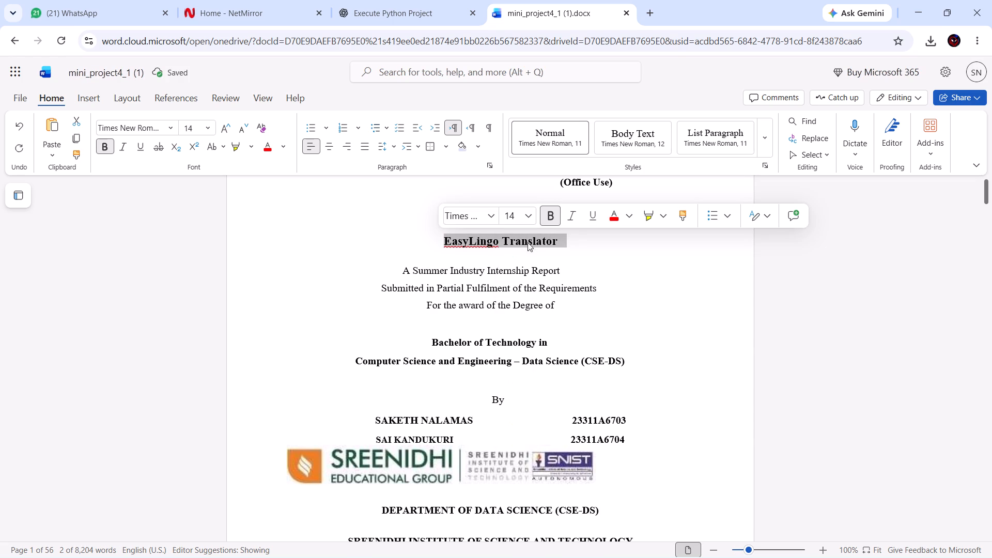
pyautogui.click(574, 254)
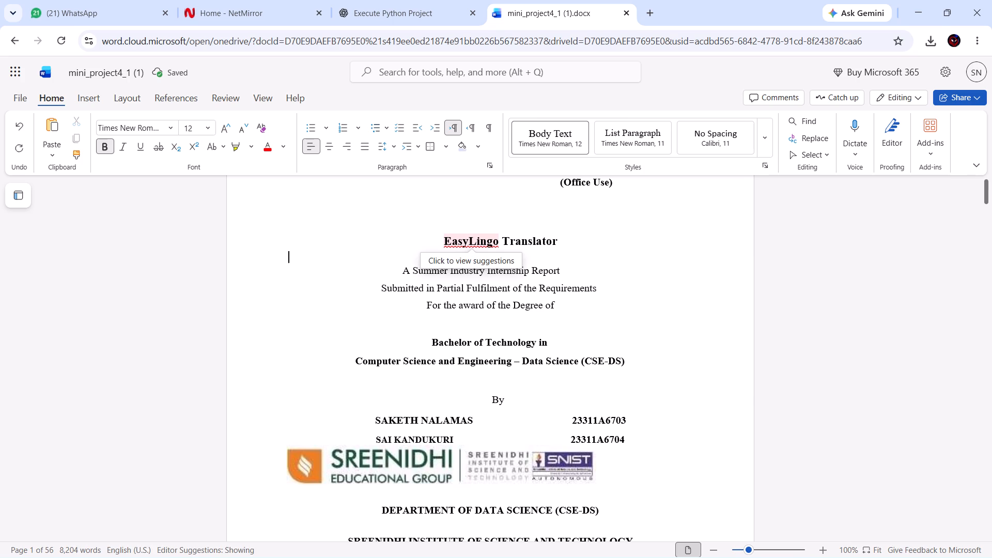
# Centre the EasyLingo Translator title visually by replacing the last tab before it with six spaces.
pyautogui.click(444, 243)
pyautogui.press('BackSpace')
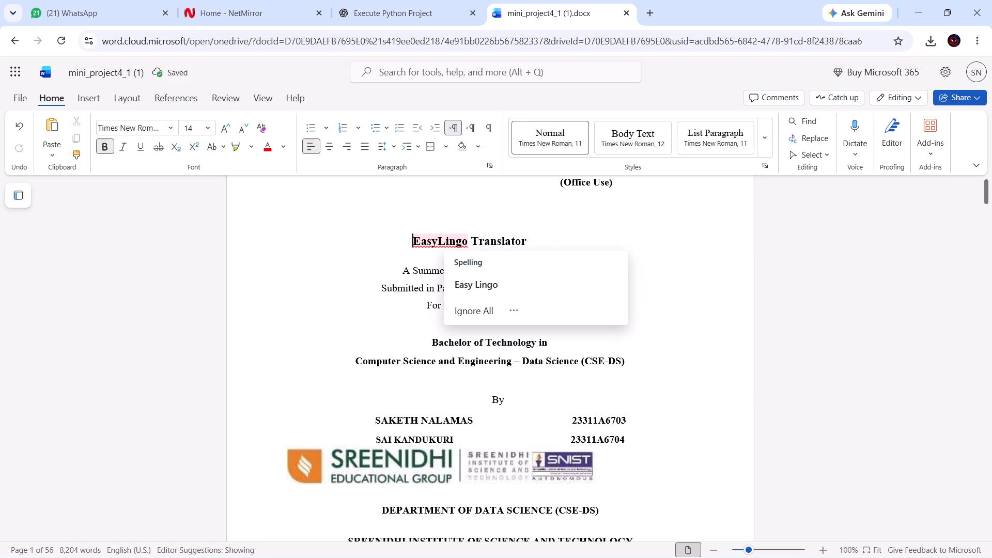
pyautogui.press('space')
pyautogui.press('space')
pyautogui.press('space')
pyautogui.press('space')
pyautogui.press('space')
pyautogui.press('space')
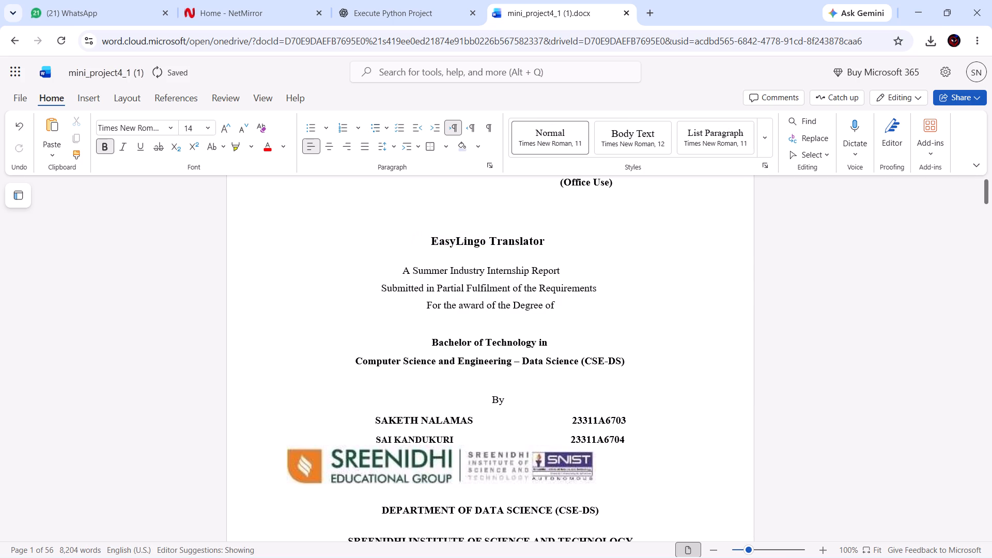
pyautogui.click(789, 353)
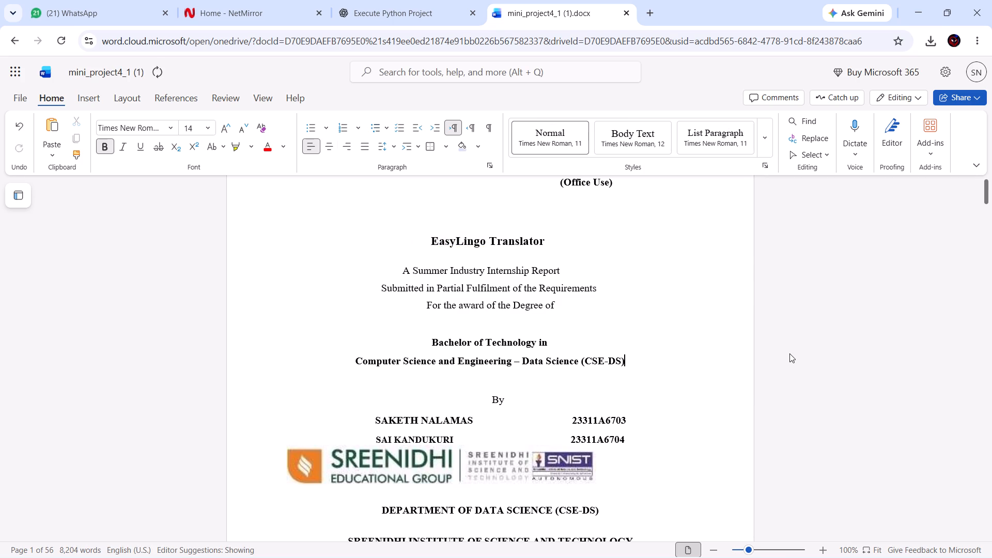
# Set the ribbon display to show tabs only.
pyautogui.scroll(4, 789, 353)
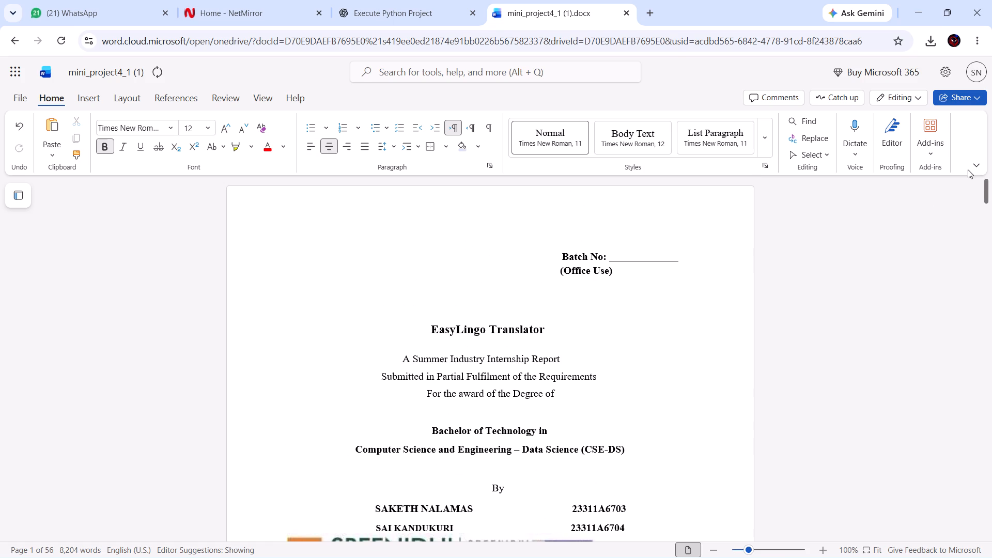
pyautogui.click(973, 168)
pyautogui.click(973, 168)
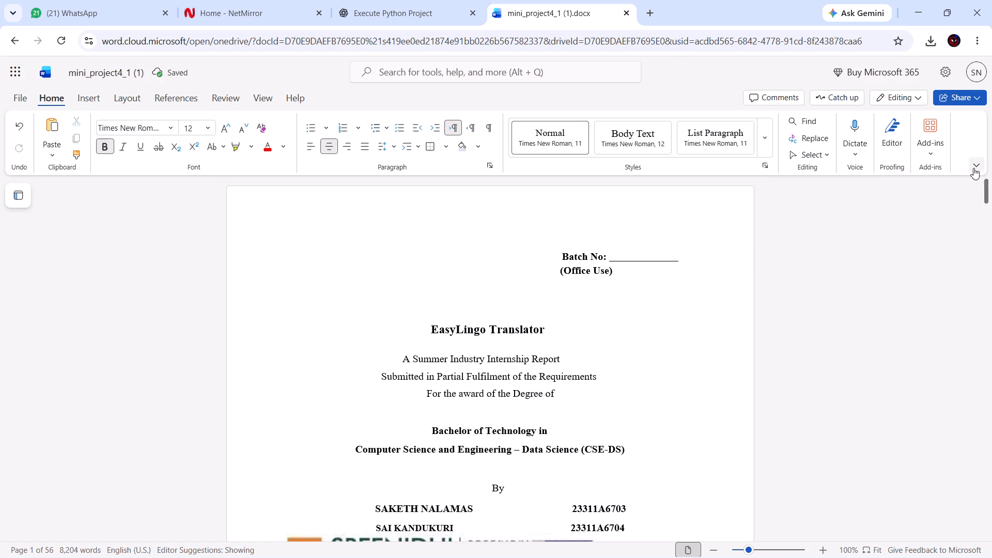
pyautogui.click(973, 168)
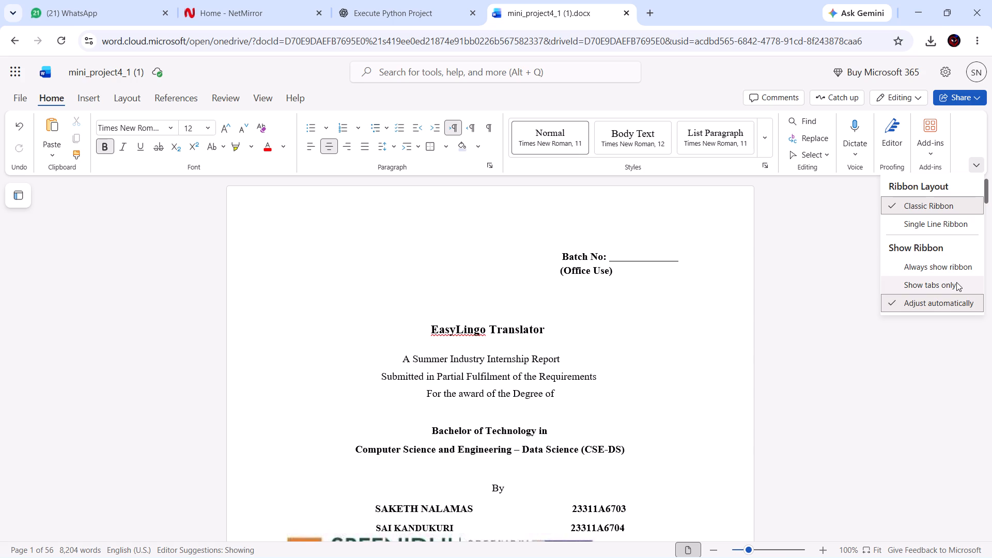
pyautogui.click(956, 282)
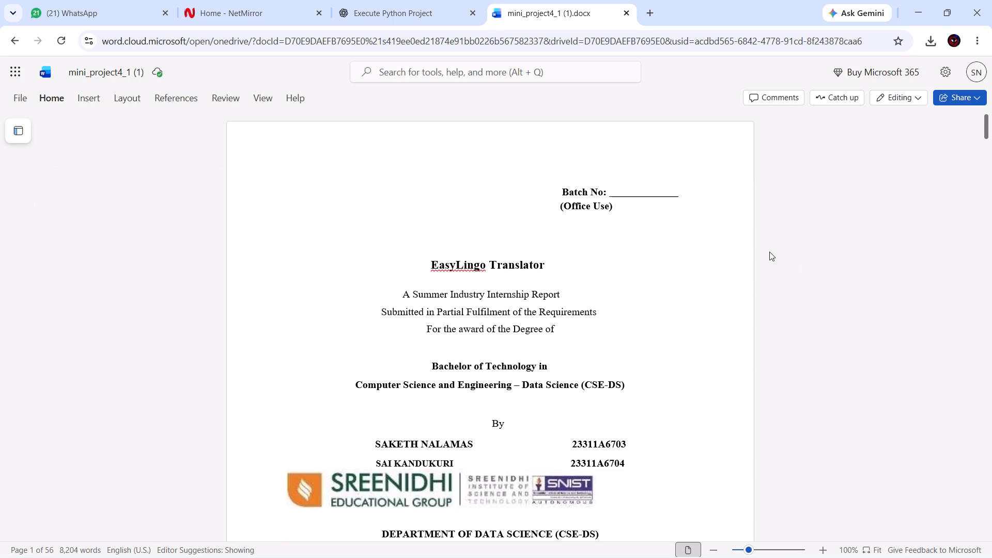
# Replace the old project title in the Internal Technical Review Committee acceptance paragraph with EasyLingo Translator, keeping the closing quotation mark.
pyautogui.scroll(-2, 769, 252)
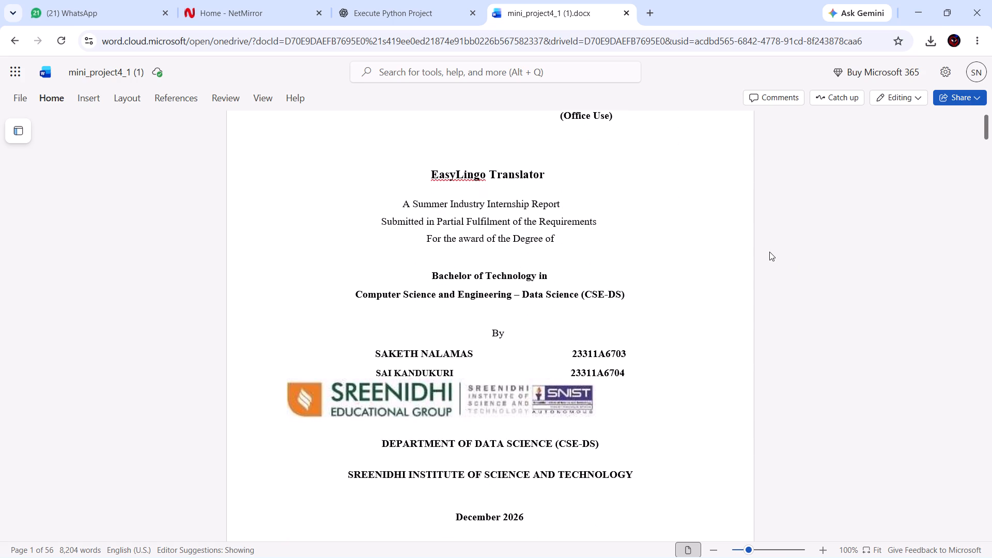
pyautogui.scroll(-8, 769, 252)
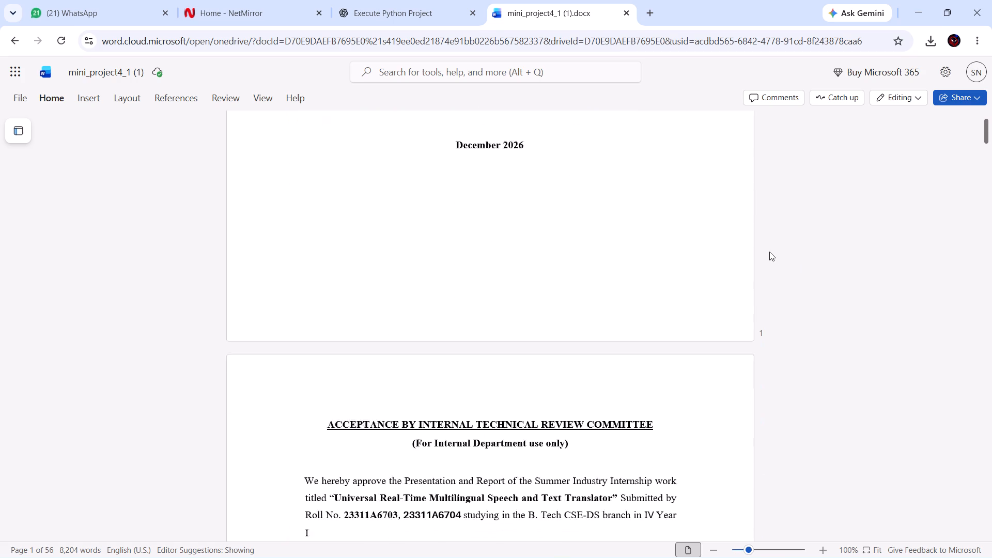
pyautogui.scroll(-2, 769, 252)
pyautogui.scroll(-1, 547, 370)
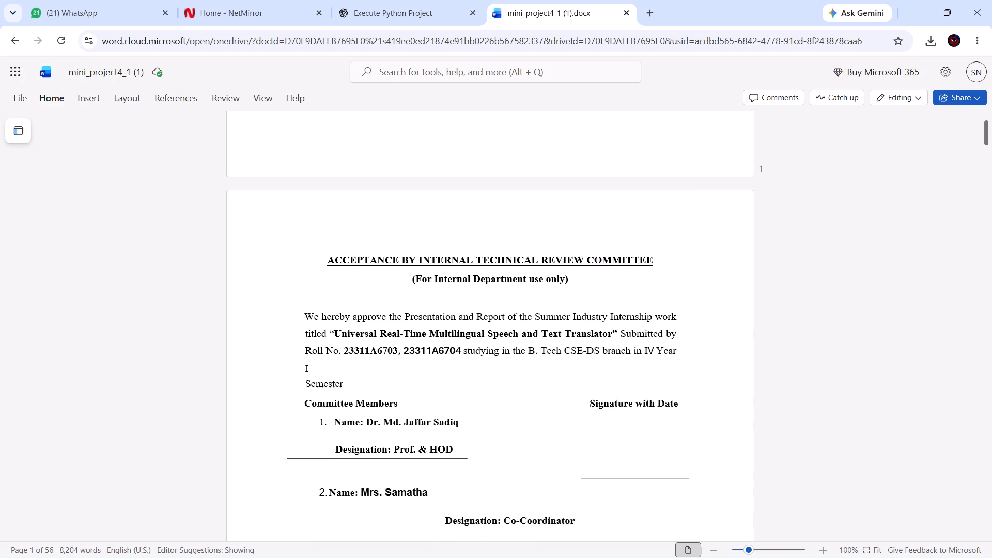
pyautogui.scroll(-1, 547, 370)
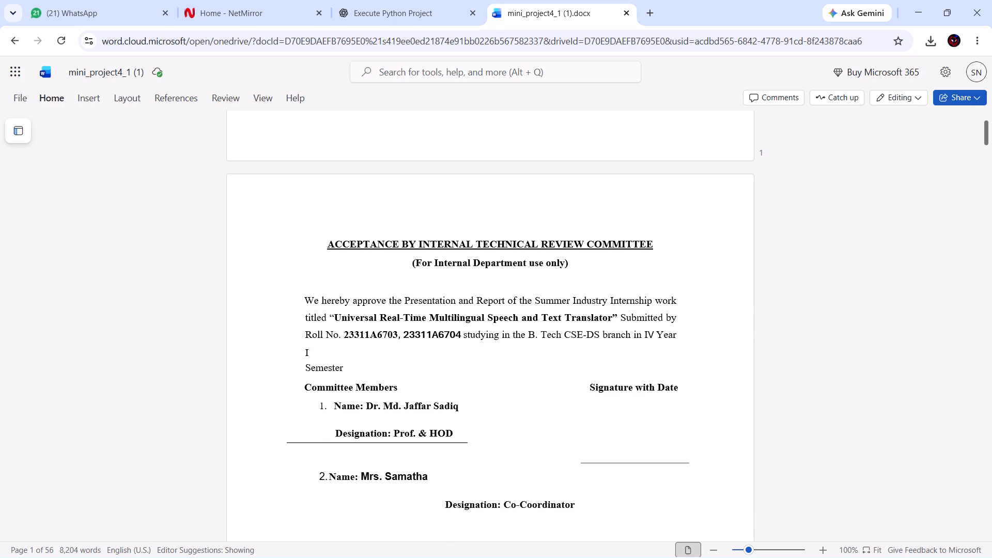
pyautogui.moveTo(333, 319); pyautogui.dragTo(616, 321)
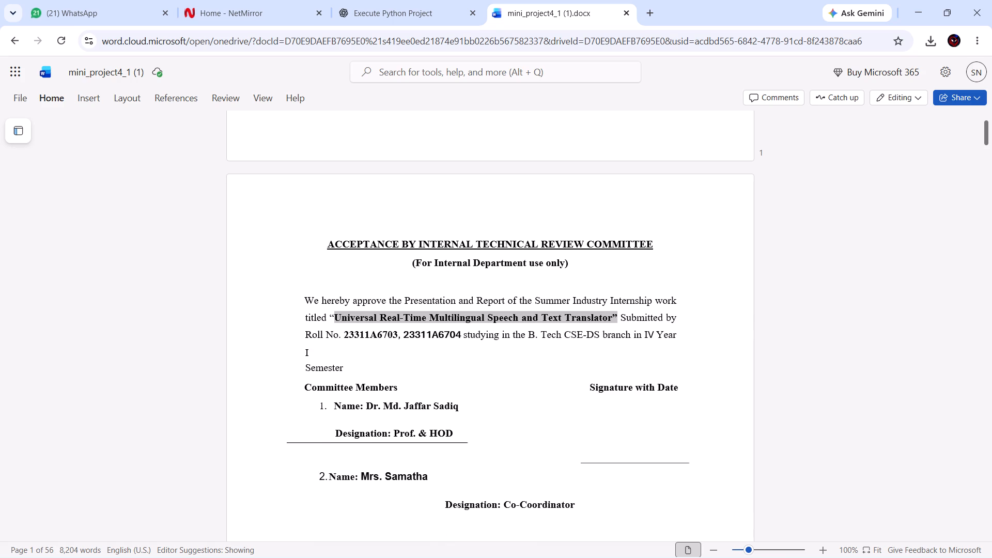
pyautogui.moveTo(616, 321); pyautogui.dragTo(611, 320)
pyautogui.hotkey('ctrl', 'v')
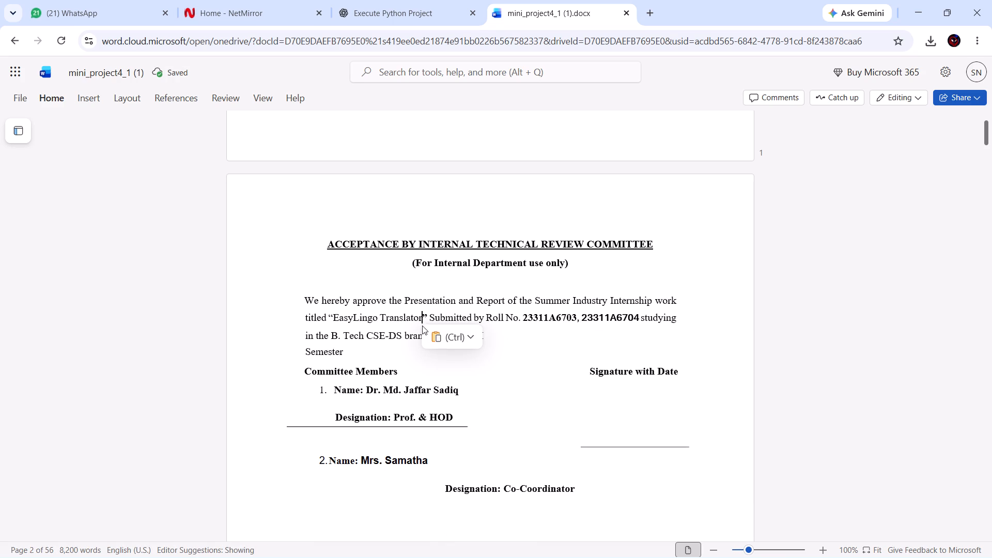
# Make EasyLingo Translator bold in the acceptance paragraph.
pyautogui.moveTo(423, 322); pyautogui.dragTo(335, 321)
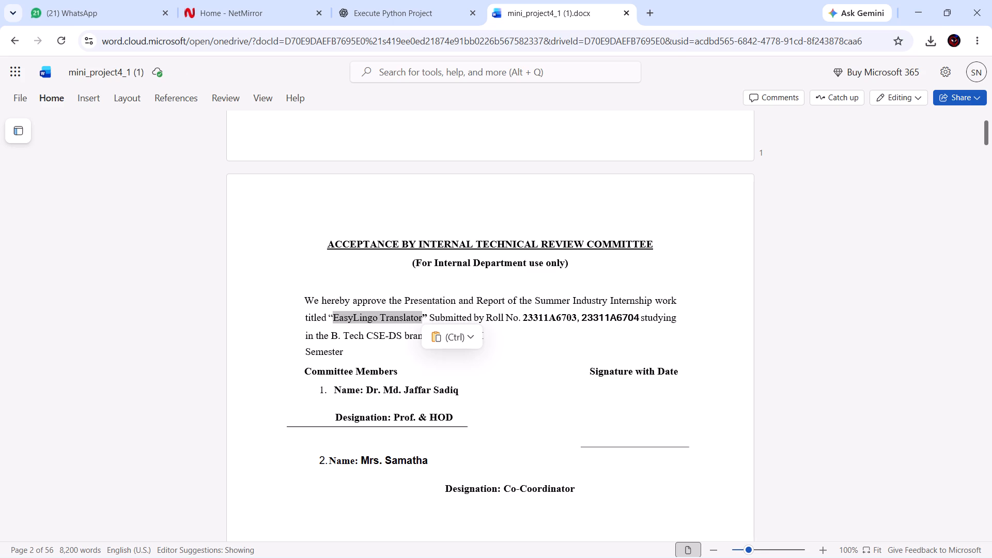
pyautogui.click(453, 300)
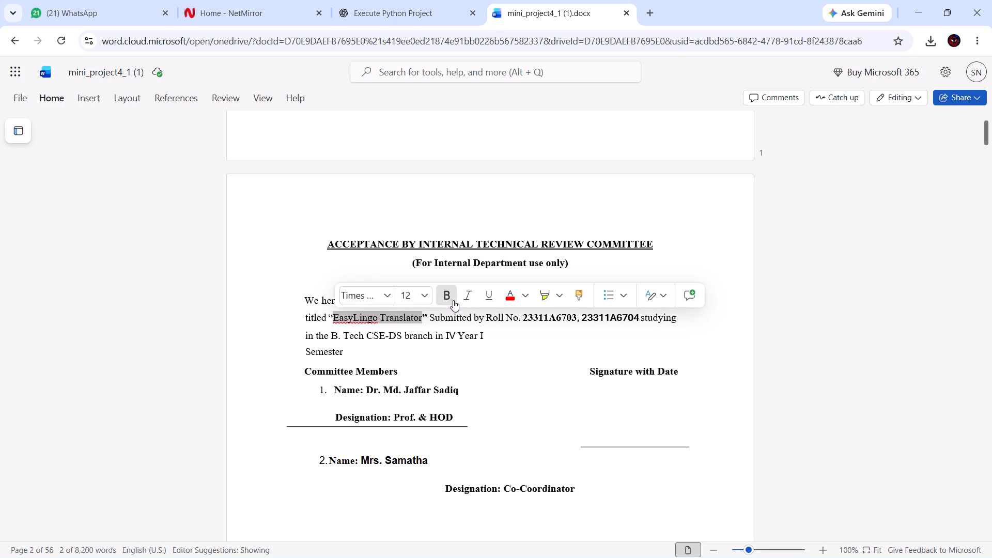
# Replace the old project title between the quotation marks in the Certificate paragraph with EasyLingo Translator.
pyautogui.scroll(-3, 656, 319)
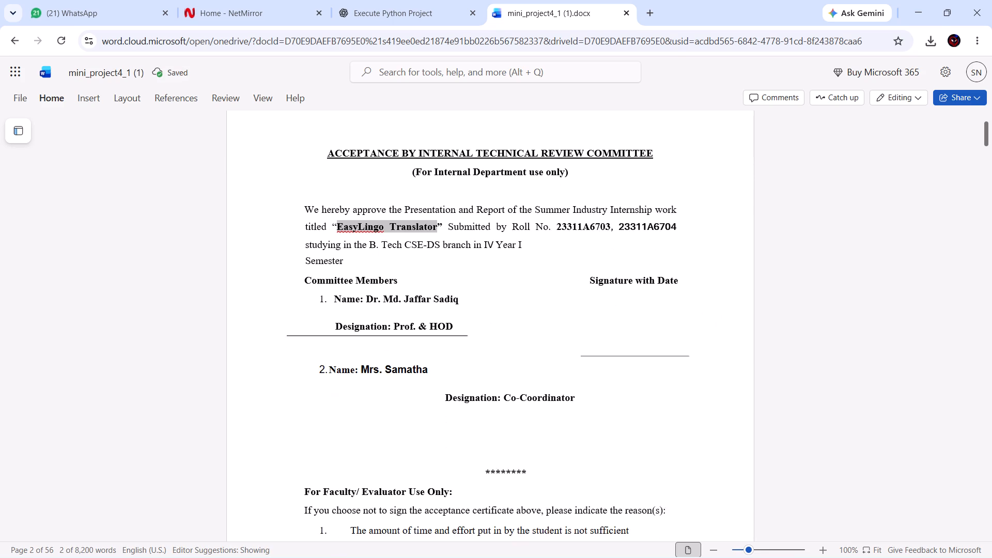
pyautogui.scroll(-9, 656, 319)
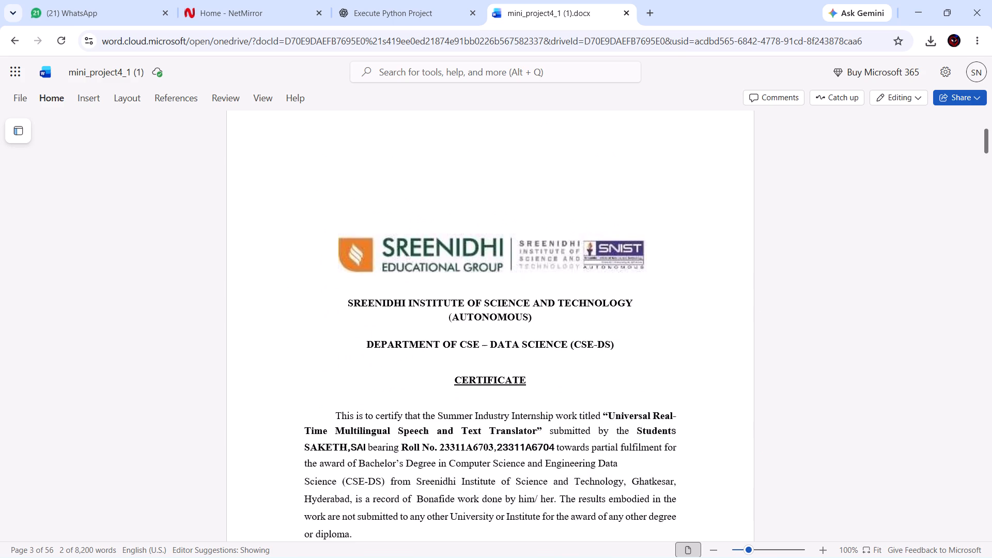
pyautogui.scroll(-1, 656, 319)
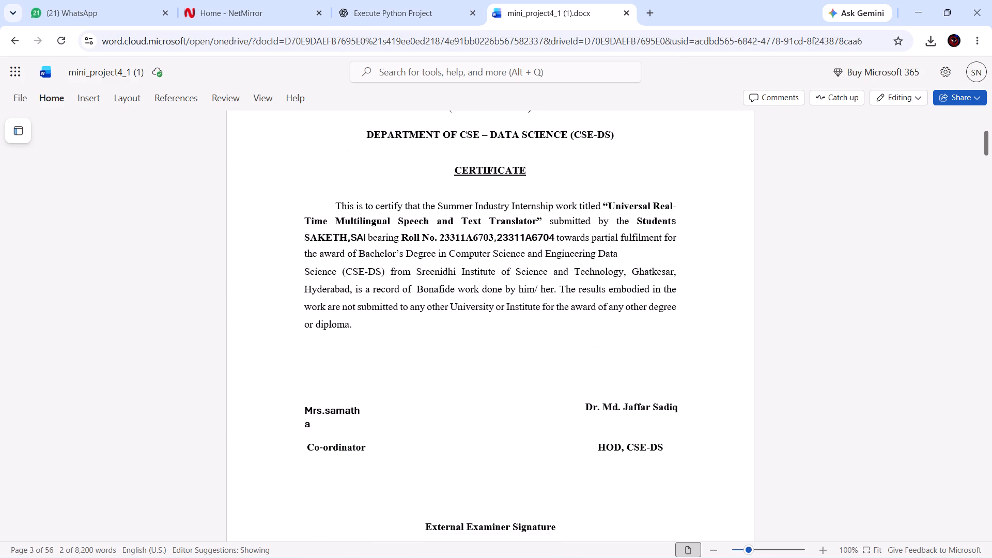
pyautogui.moveTo(609, 205); pyautogui.dragTo(671, 208)
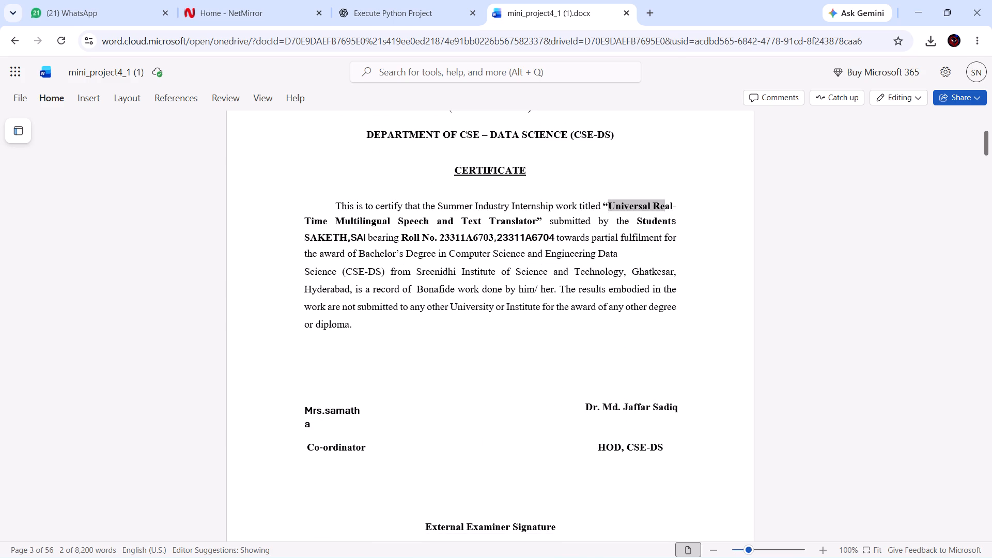
pyautogui.moveTo(671, 208); pyautogui.dragTo(673, 208)
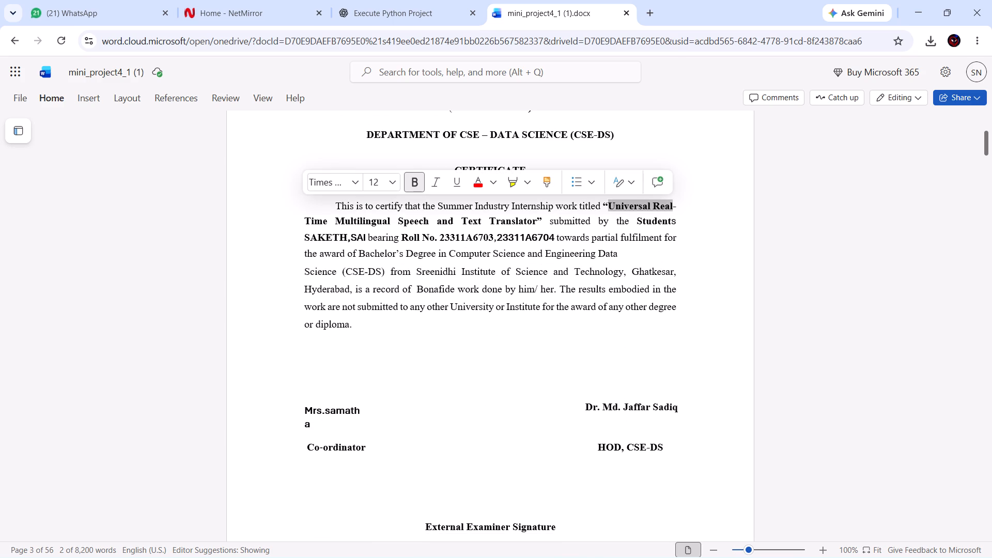
pyautogui.click(535, 222)
pyautogui.press('BackSpace')
pyautogui.press('BackSpace')
pyautogui.press('BackSpace')
pyautogui.press('BackSpace')
pyautogui.press('BackSpace')
pyautogui.press('BackSpace')
pyautogui.press('BackSpace')
pyautogui.press('BackSpace')
pyautogui.press('BackSpace')
pyautogui.press('BackSpace')
pyautogui.press('BackSpace')
pyautogui.press('BackSpace')
pyautogui.press('BackSpace')
pyautogui.press('BackSpace')
pyautogui.press('BackSpace')
pyautogui.press('BackSpace')
pyautogui.press('BackSpace')
pyautogui.press('BackSpace')
pyautogui.press('BackSpace')
pyautogui.press('BackSpace')
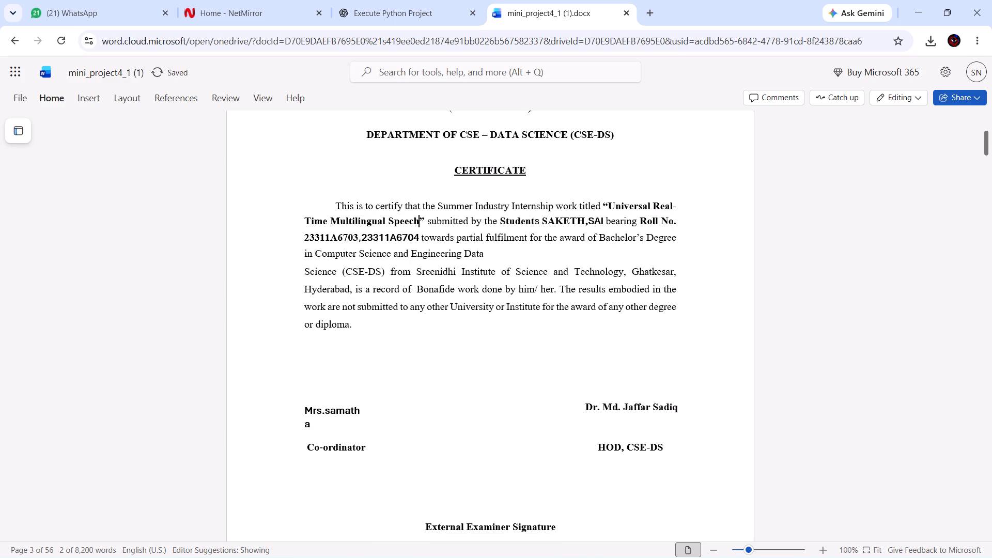
pyautogui.press('BackSpace')
pyautogui.press('BackSpace')
pyautogui.press('BackSpace')
pyautogui.press('BackSpace')
pyautogui.press('BackSpace')
pyautogui.press('BackSpace')
pyautogui.press('BackSpace')
pyautogui.press('BackSpace')
pyautogui.press('BackSpace')
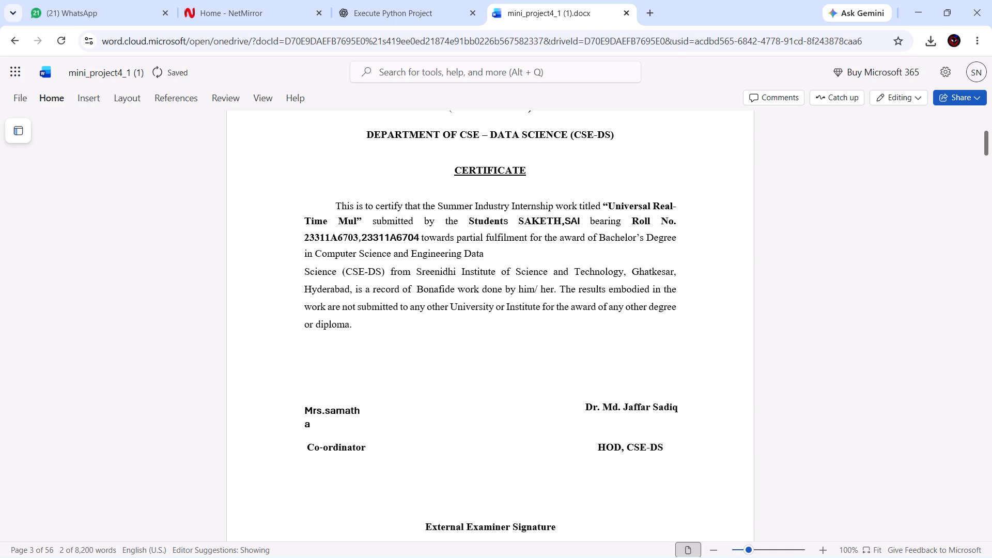
pyautogui.press('BackSpace')
pyautogui.press('BackSpace')
pyautogui.press('BackSpace')
pyautogui.press('BackSpace')
pyautogui.press('BackSpace')
pyautogui.press('BackSpace')
pyautogui.press('BackSpace')
pyautogui.press('BackSpace')
pyautogui.press('BackSpace')
pyautogui.press('BackSpace')
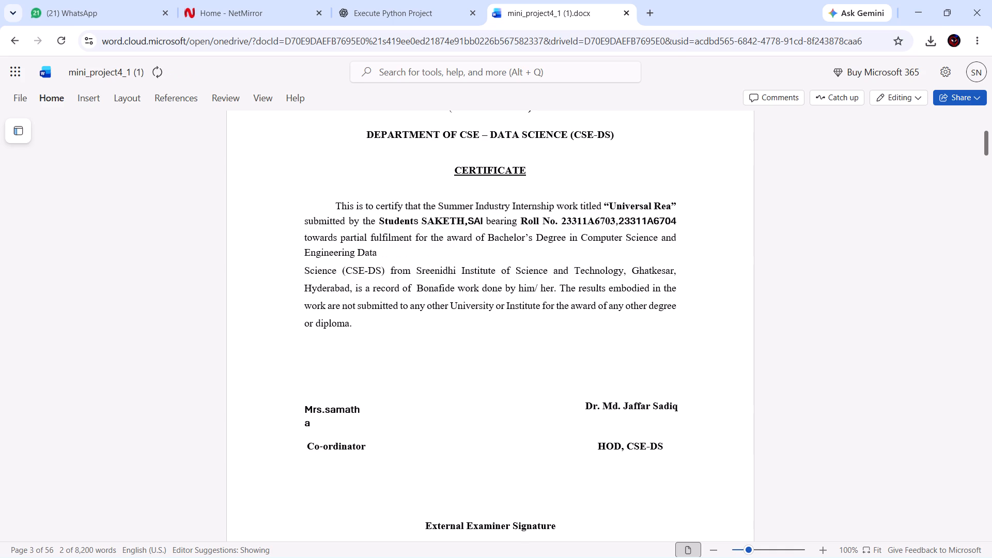
pyautogui.press('BackSpace')
pyautogui.press('BackSpace')
pyautogui.press('BackSpace')
pyautogui.press('BackSpace')
pyautogui.press('BackSpace')
pyautogui.press('BackSpace')
pyautogui.press('BackSpace')
pyautogui.press('BackSpace')
pyautogui.press('BackSpace')
pyautogui.press('BackSpace')
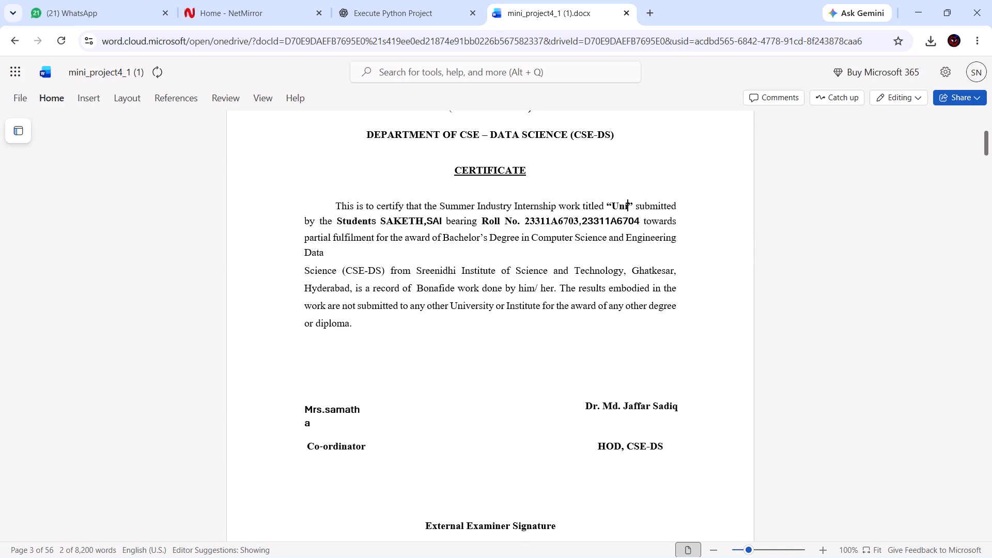
pyautogui.press('BackSpace')
pyautogui.press('BackSpace')
pyautogui.press('BackSpace')
pyautogui.hotkey('ctrl', 'v')
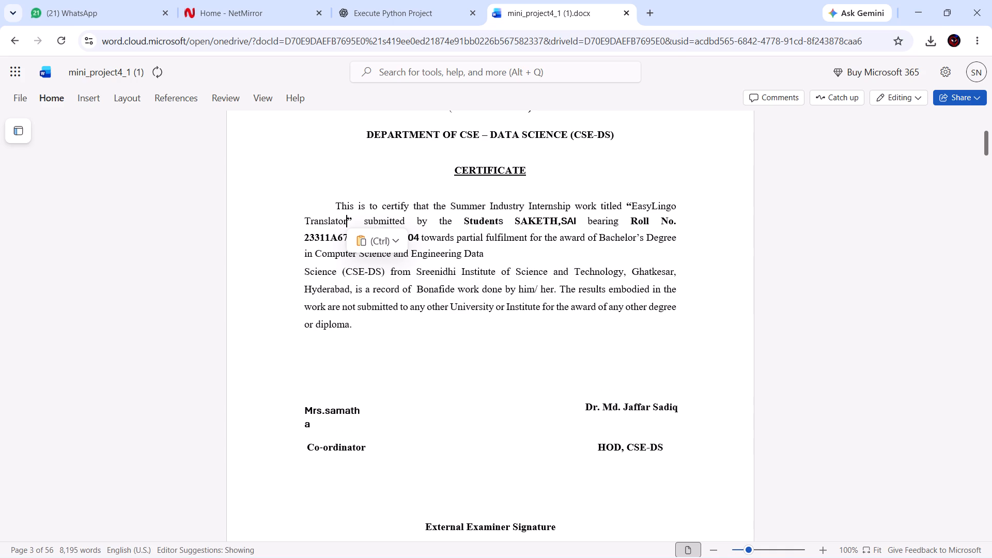
# Make the whole EasyLingo Translator title bold in the Certificate paragraph.
pyautogui.moveTo(345, 221); pyautogui.dragTo(304, 219)
pyautogui.click(418, 192)
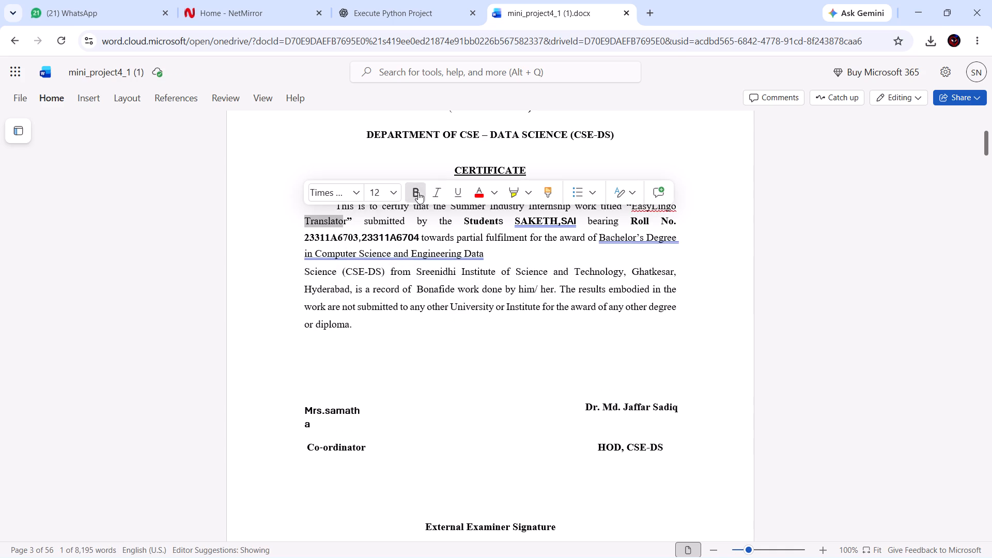
pyautogui.click(350, 221)
pyautogui.moveTo(350, 221); pyautogui.dragTo(349, 227)
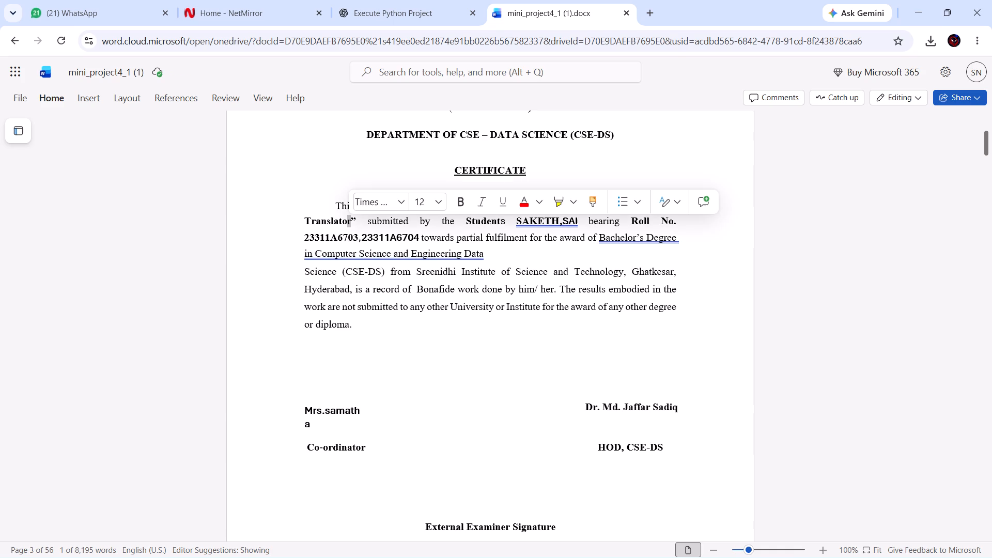
pyautogui.click(458, 202)
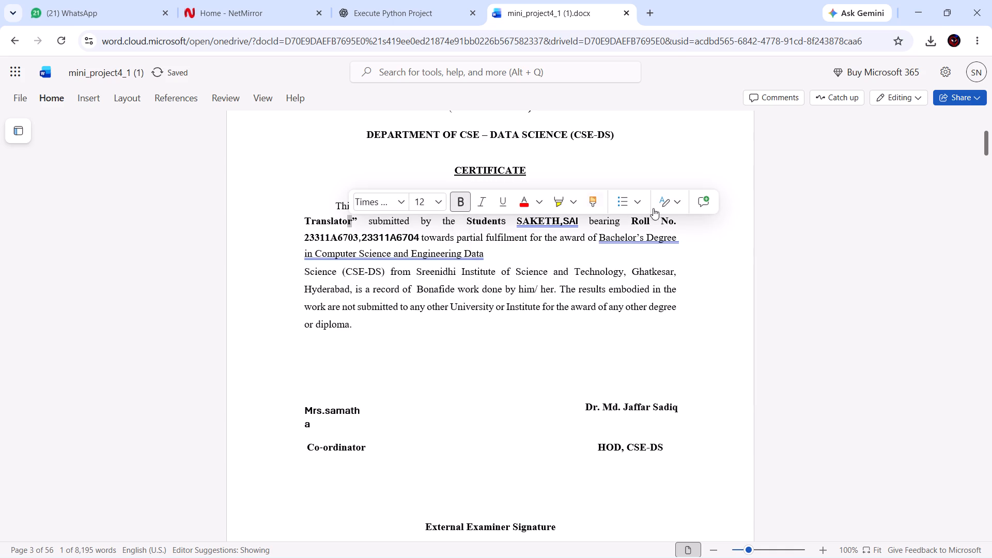
pyautogui.click(723, 228)
pyautogui.moveTo(630, 207); pyautogui.dragTo(675, 207)
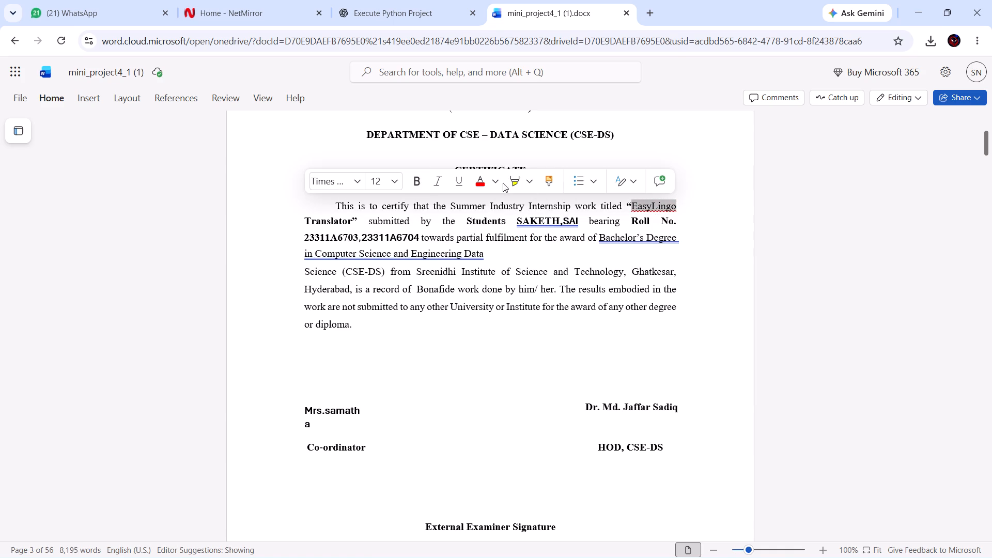
pyautogui.click(419, 183)
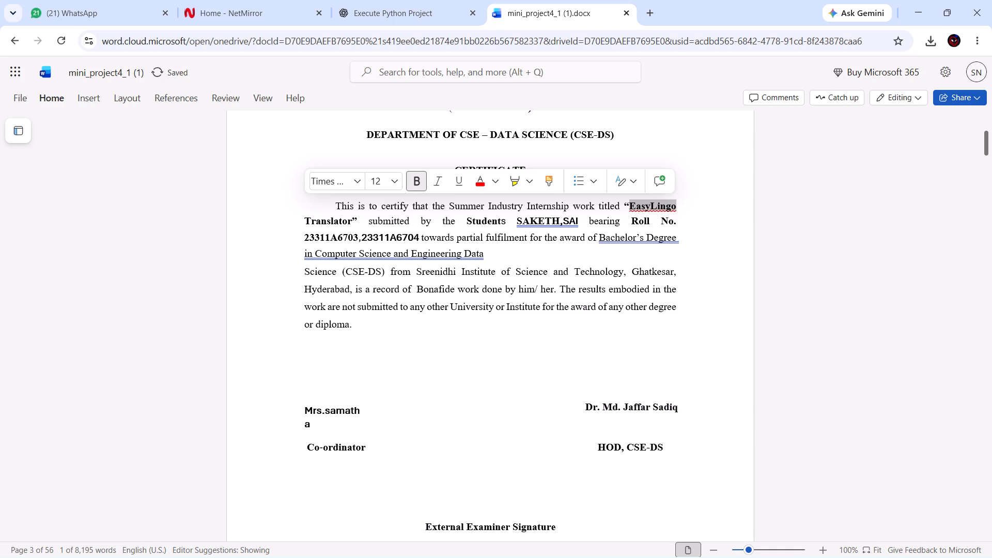
pyautogui.click(736, 381)
# Replace the old project title between the quotation marks in the Declaration paragraph with EasyLingo Translator.
pyautogui.scroll(-8, 736, 381)
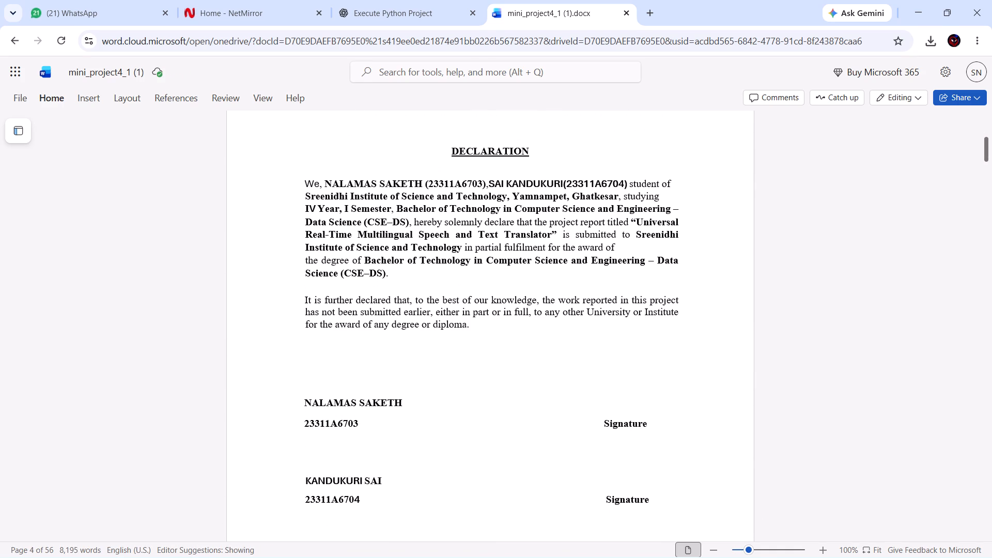
pyautogui.click(551, 239)
pyautogui.press('BackSpace')
pyautogui.press('BackSpace')
pyautogui.press('BackSpace')
pyautogui.press('BackSpace')
pyautogui.press('BackSpace')
pyautogui.press('BackSpace')
pyautogui.press('BackSpace')
pyautogui.press('BackSpace')
pyautogui.press('BackSpace')
pyautogui.press('BackSpace')
pyautogui.press('BackSpace')
pyautogui.press('BackSpace')
pyautogui.press('BackSpace')
pyautogui.press('BackSpace')
pyautogui.press('BackSpace')
pyautogui.press('BackSpace')
pyautogui.press('BackSpace')
pyautogui.press('BackSpace')
pyautogui.press('BackSpace')
pyautogui.press('BackSpace')
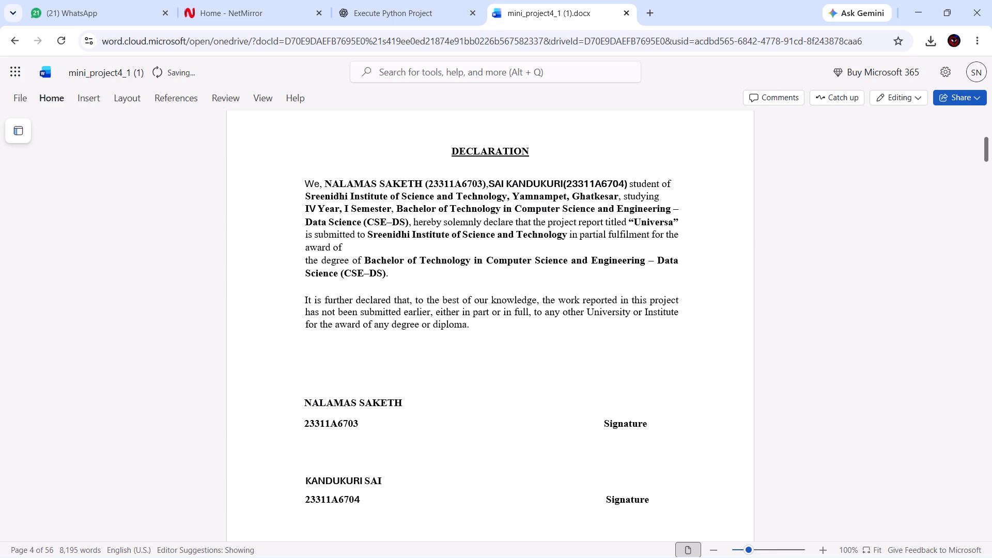
pyautogui.press('BackSpace')
pyautogui.press('BackSpace')
pyautogui.press('BackSpace')
pyautogui.press('BackSpace')
pyautogui.press('BackSpace')
pyautogui.press('BackSpace')
pyautogui.press('BackSpace')
pyautogui.press('BackSpace')
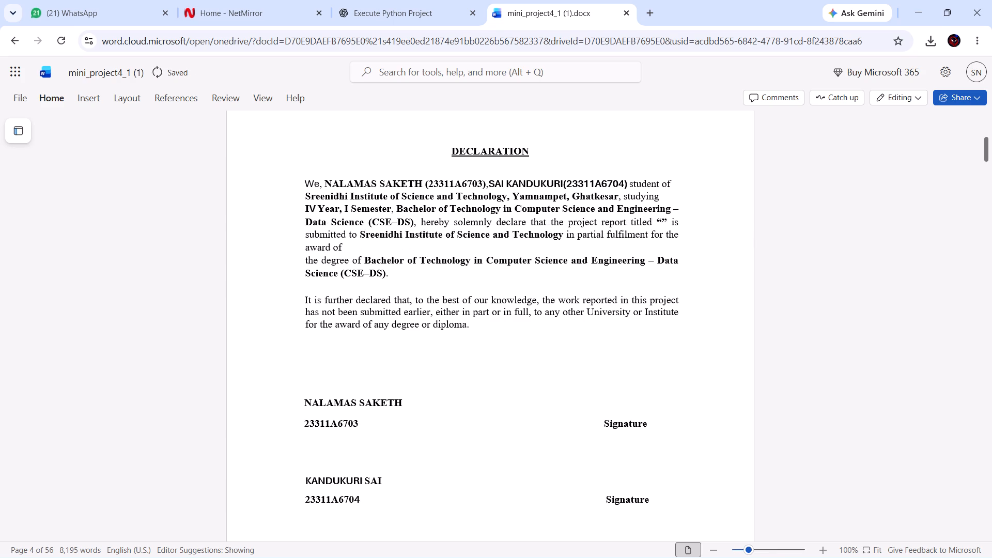
pyautogui.hotkey('ctrl', 'v')
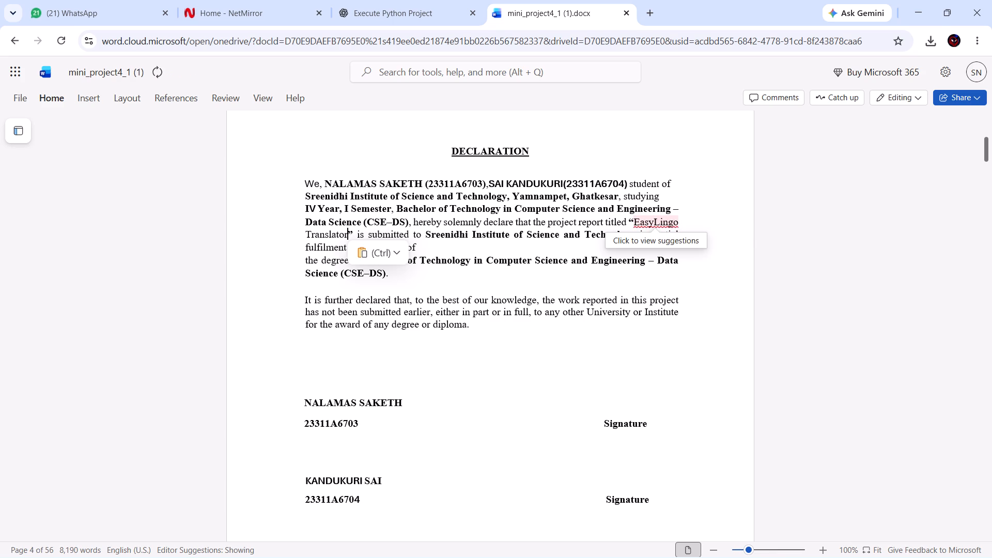
# Make both words of the EasyLingo Translator title bold in the Declaration paragraph.
pyautogui.moveTo(634, 224); pyautogui.dragTo(684, 223)
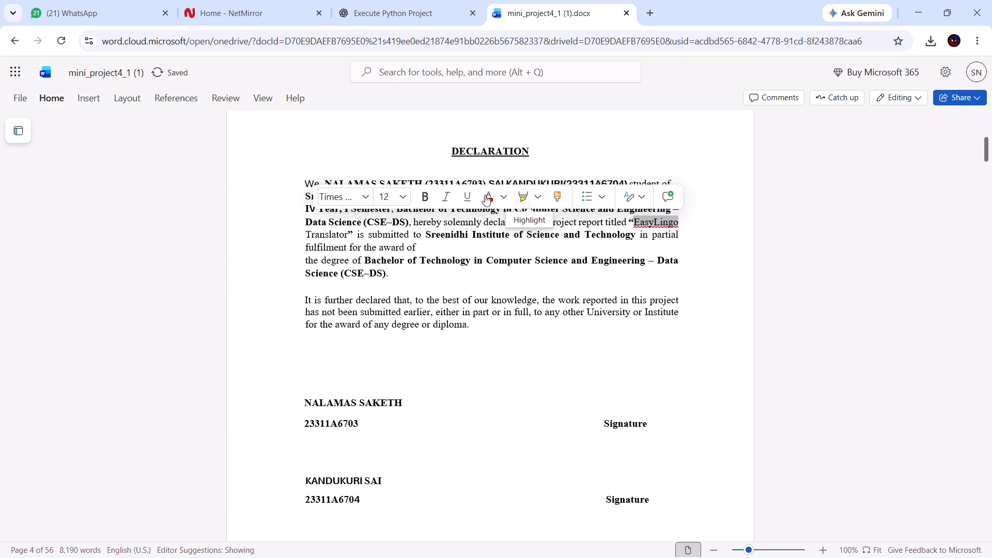
pyautogui.click(421, 195)
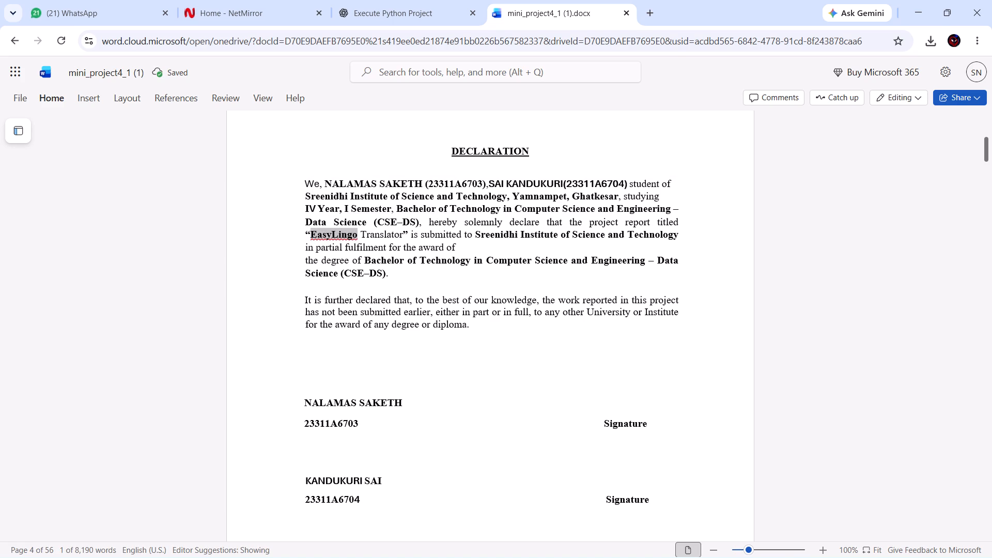
pyautogui.click(361, 237)
pyautogui.moveTo(361, 237); pyautogui.dragTo(399, 235)
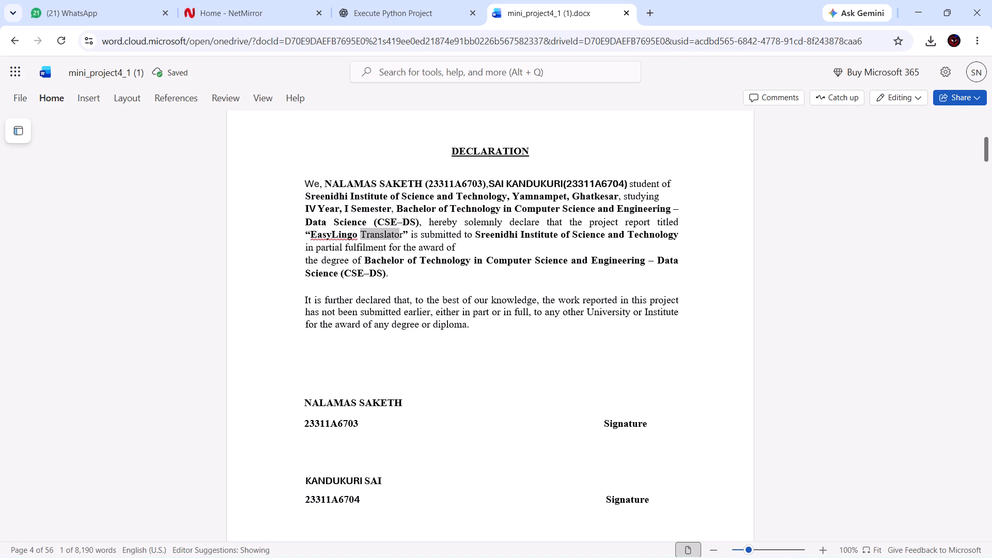
pyautogui.moveTo(399, 235); pyautogui.dragTo(401, 237)
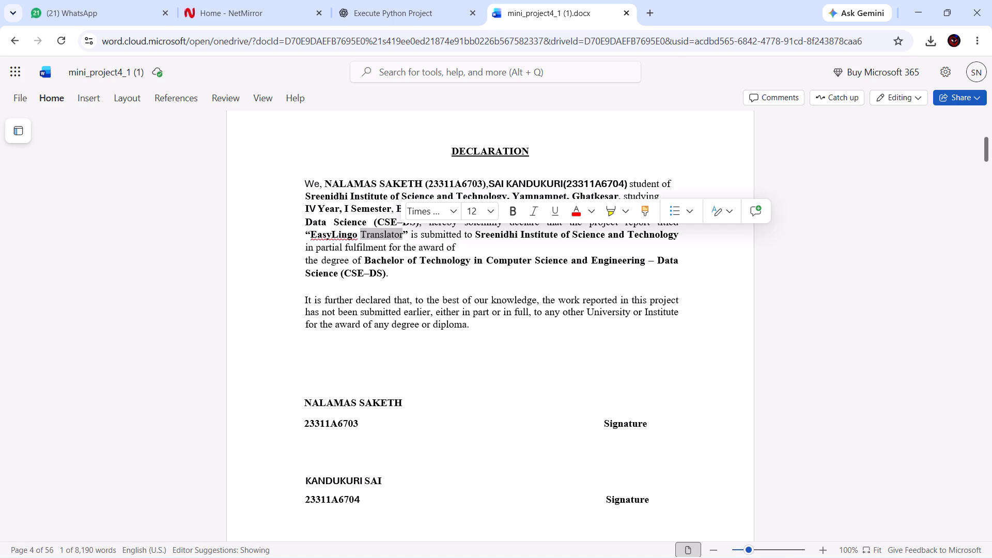
pyautogui.click(514, 213)
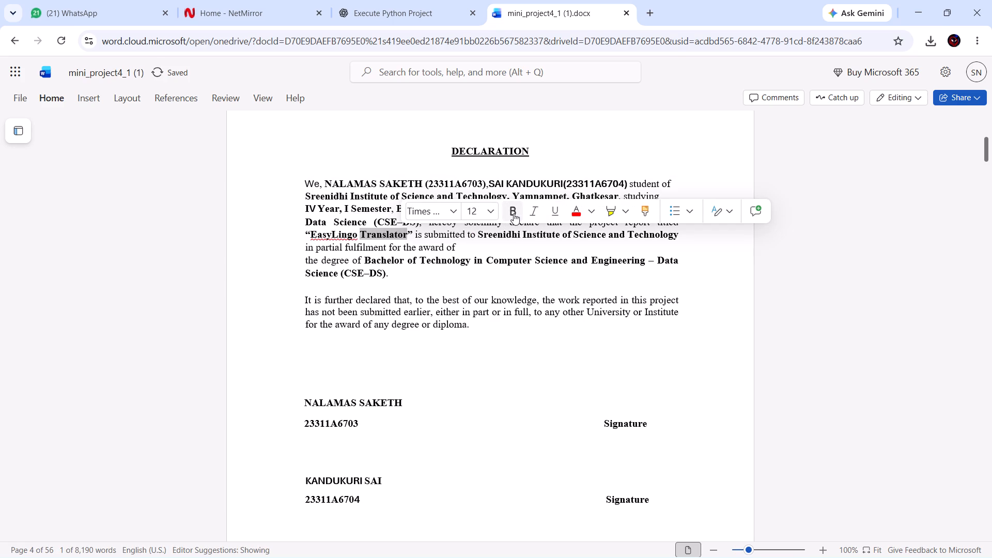
pyautogui.click(461, 402)
# Replace the old project title heading above the Abstract with EasyLingo Translator.
pyautogui.scroll(-2, 461, 402)
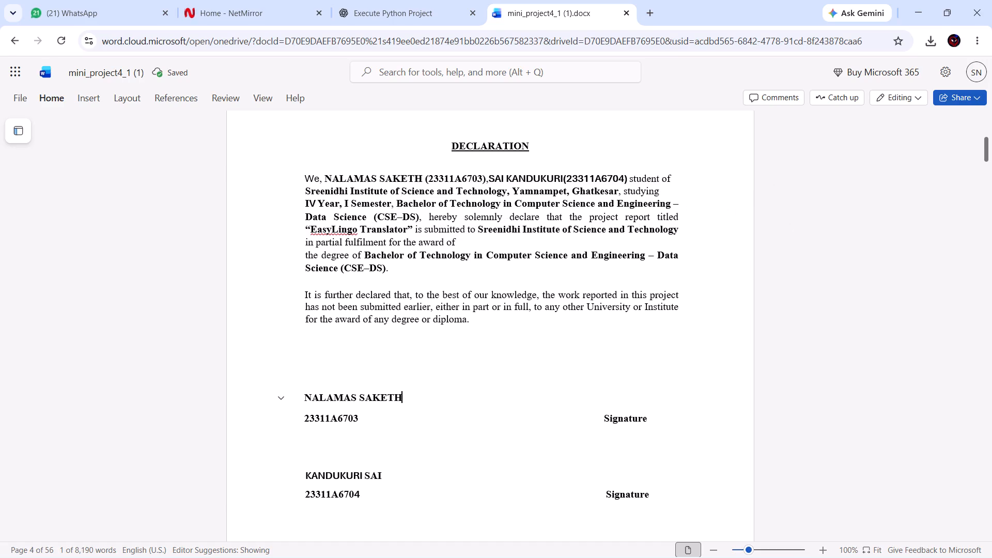
pyautogui.scroll(-9, 461, 402)
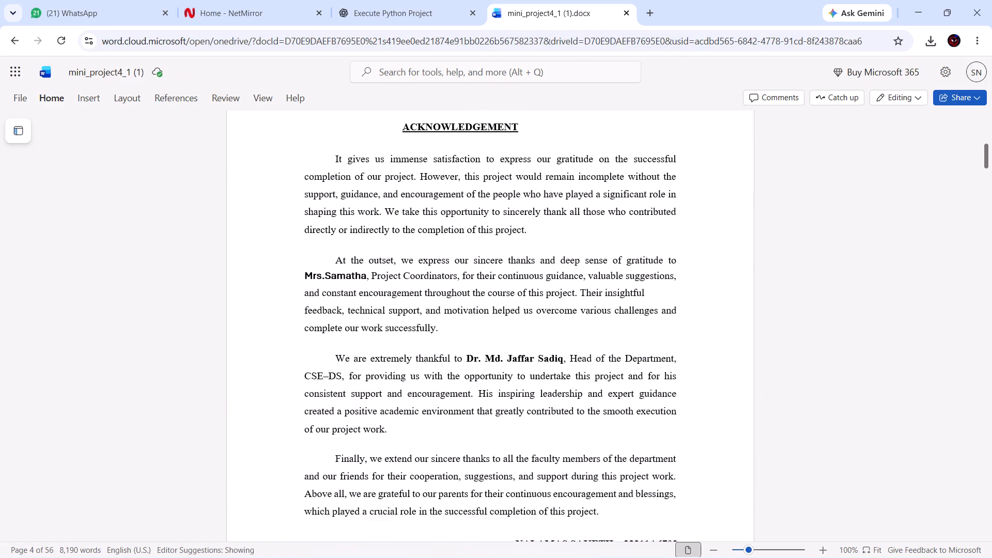
pyautogui.scroll(-6, 461, 402)
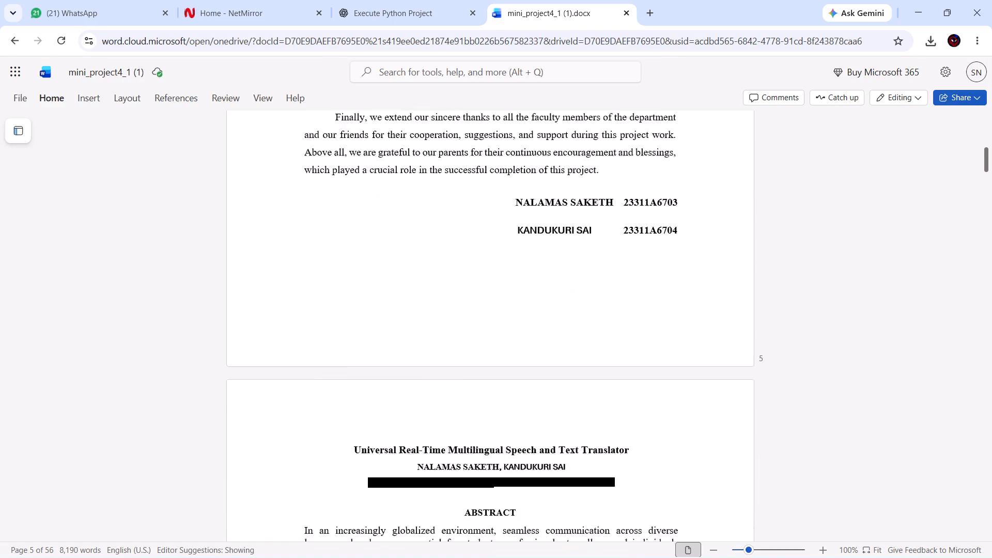
pyautogui.scroll(-1, 461, 402)
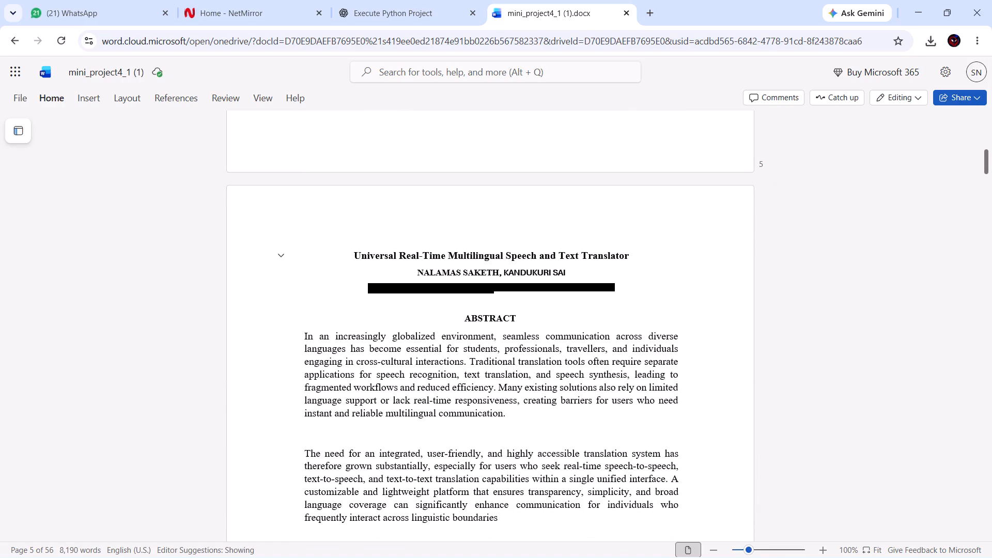
pyautogui.moveTo(355, 256); pyautogui.dragTo(633, 253)
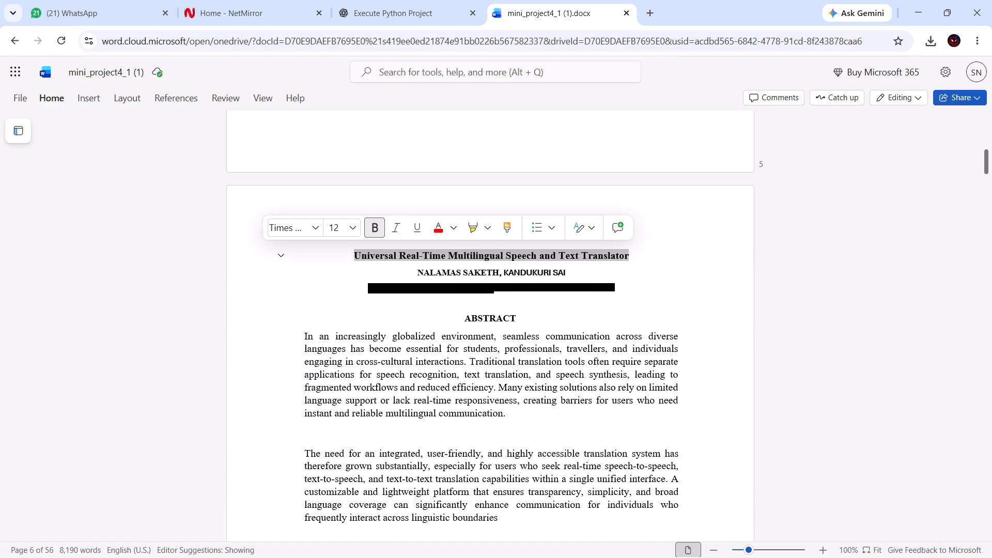
pyautogui.hotkey('ctrl', 'v')
# Look through the abstract, contents and list of figures pages for remaining mentions of the old project title.
pyautogui.scroll(-2, 604, 261)
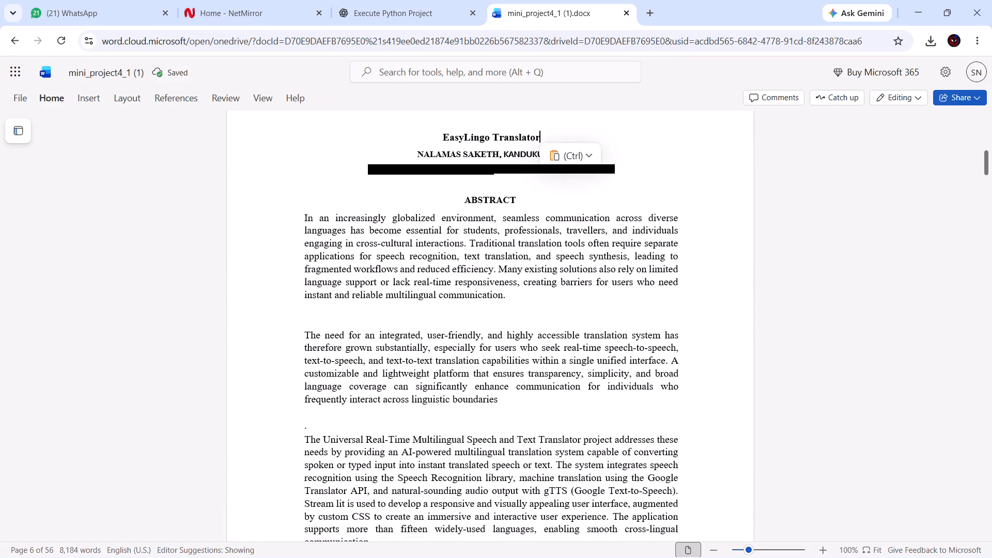
pyautogui.scroll(-5, 604, 261)
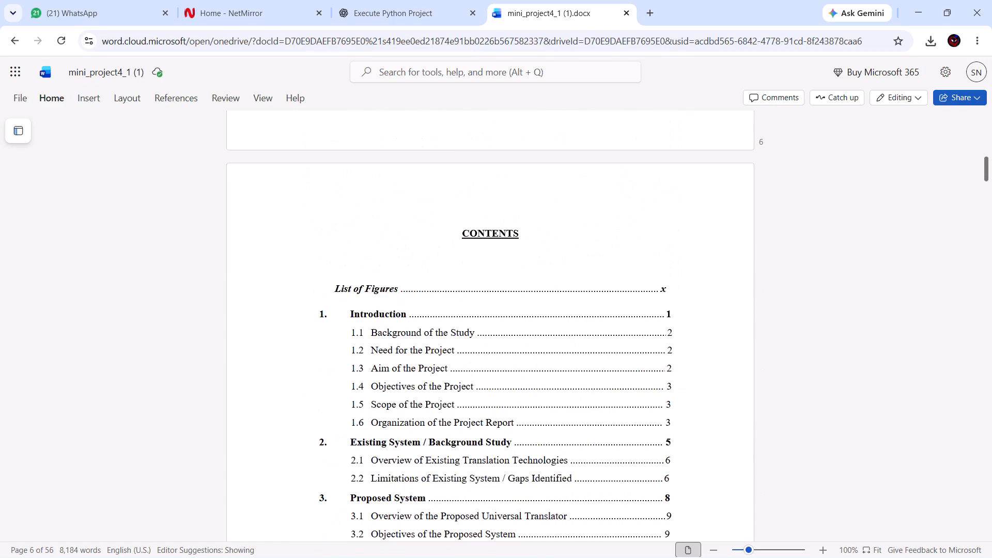
pyautogui.scroll(-4, 604, 261)
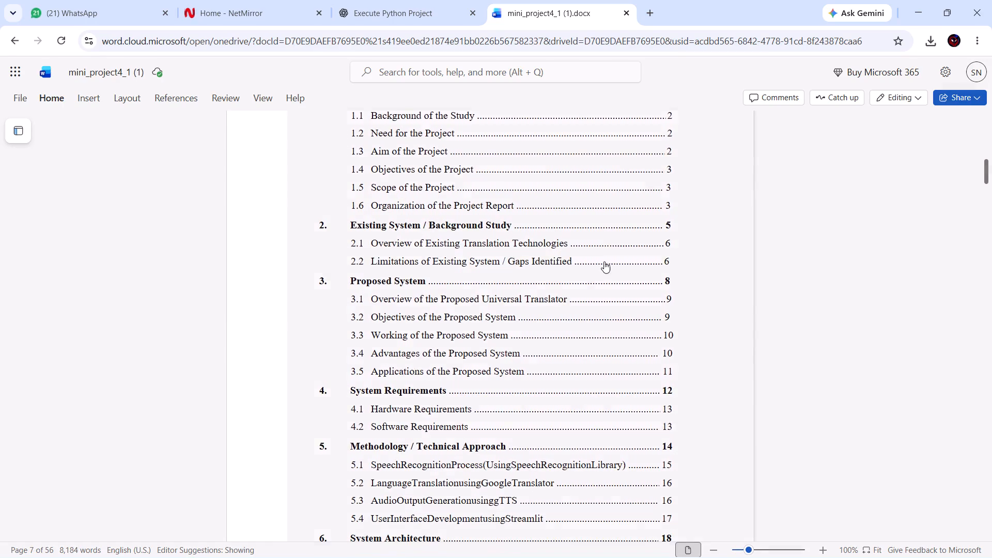
pyautogui.scroll(-2, 604, 261)
pyautogui.click(814, 282)
pyautogui.scroll(-4, 814, 282)
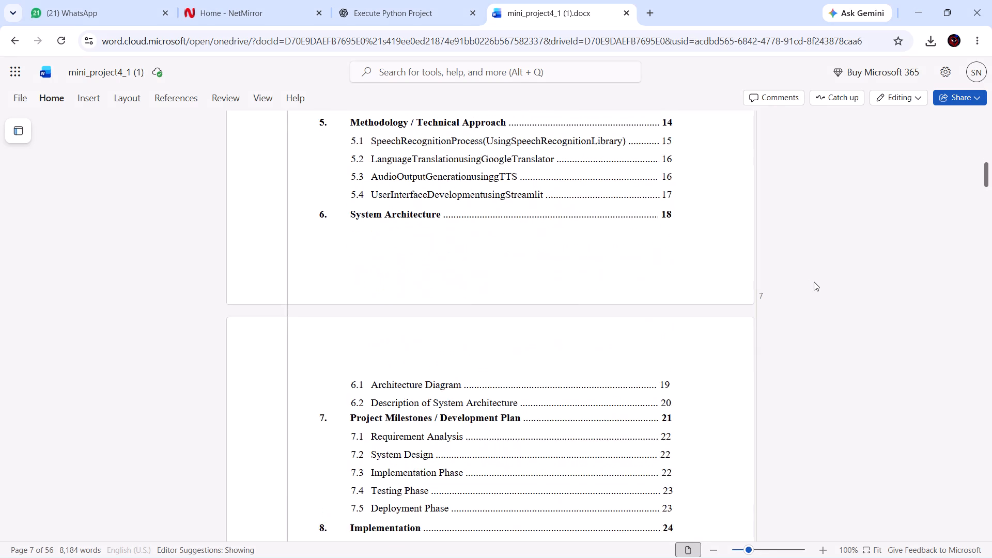
pyautogui.scroll(-8, 814, 282)
pyautogui.scroll(2, 814, 282)
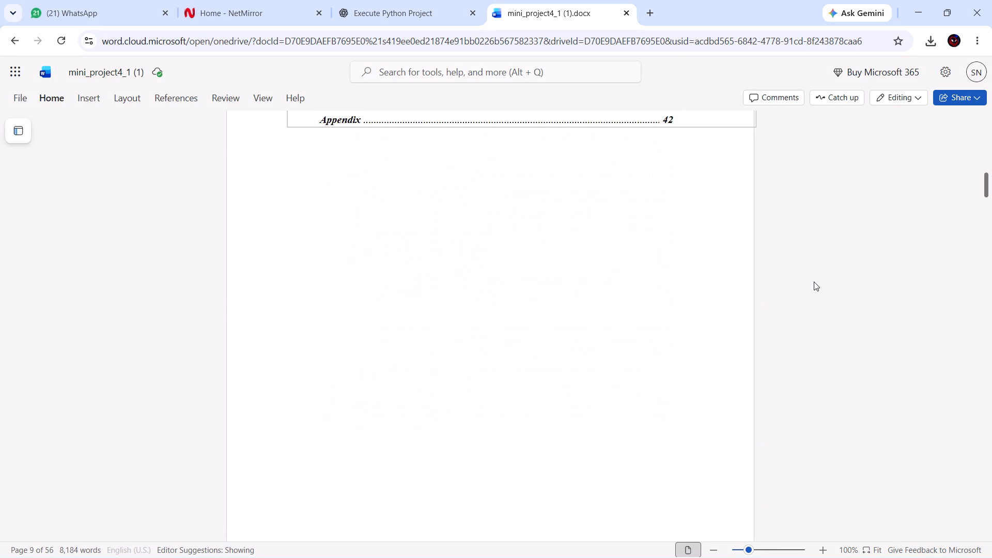
pyautogui.click(820, 323)
pyautogui.scroll(-1, 820, 323)
pyautogui.scroll(5, 820, 323)
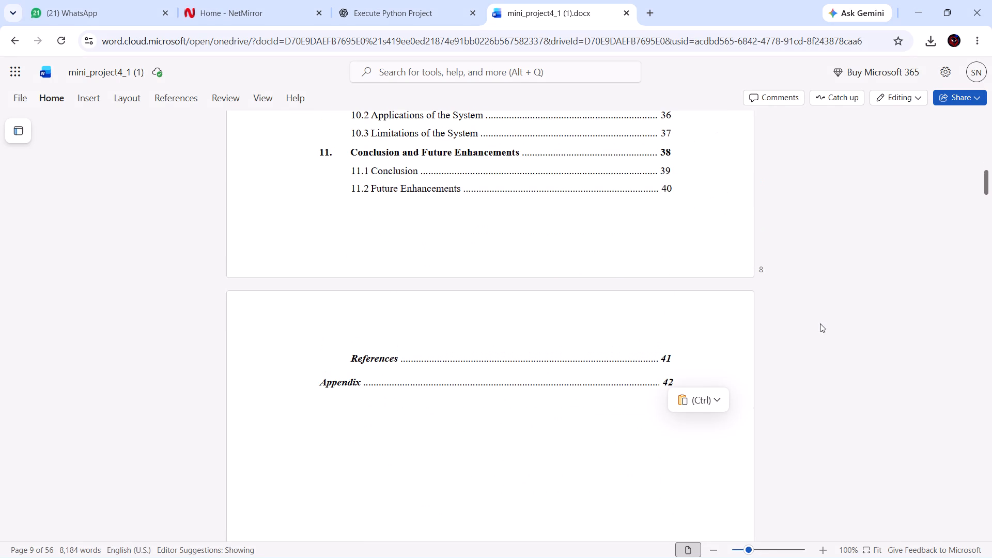
pyautogui.scroll(-9, 820, 323)
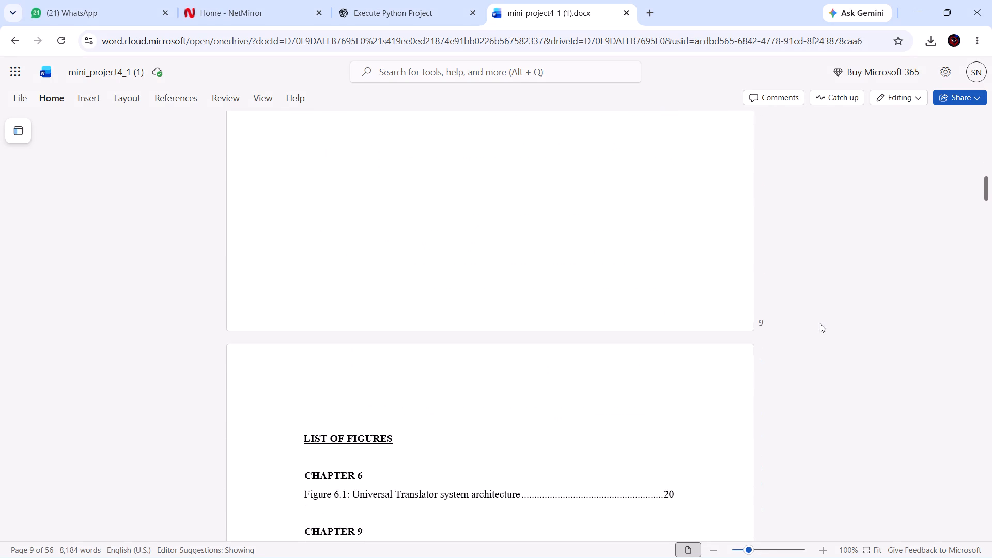
pyautogui.scroll(-7, 820, 323)
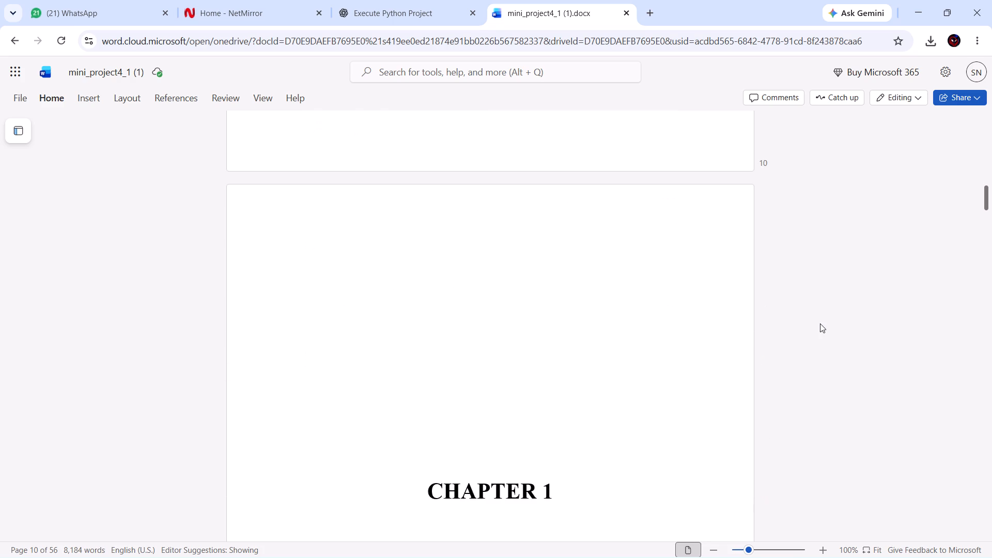
pyautogui.scroll(-1, 820, 323)
pyautogui.scroll(11, 820, 323)
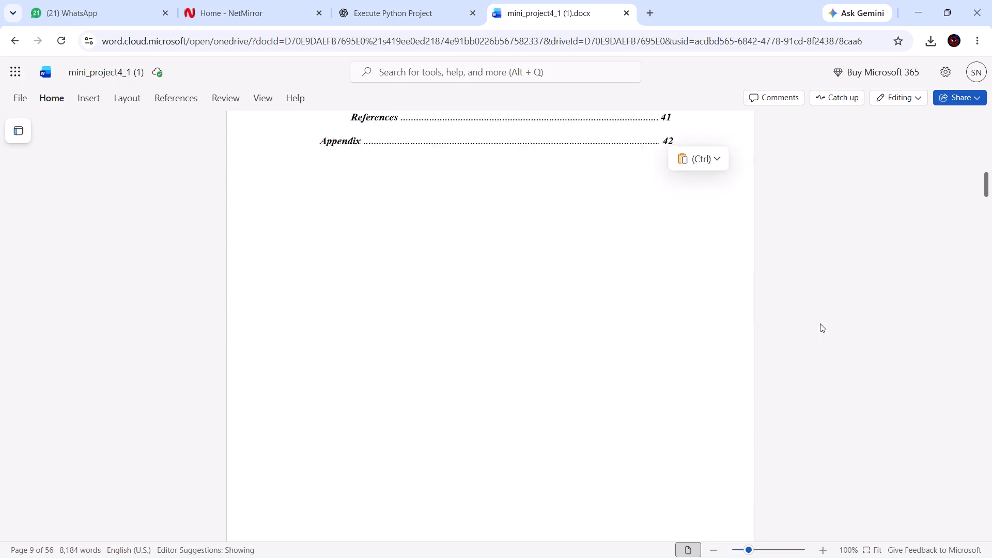
pyautogui.scroll(1, 820, 323)
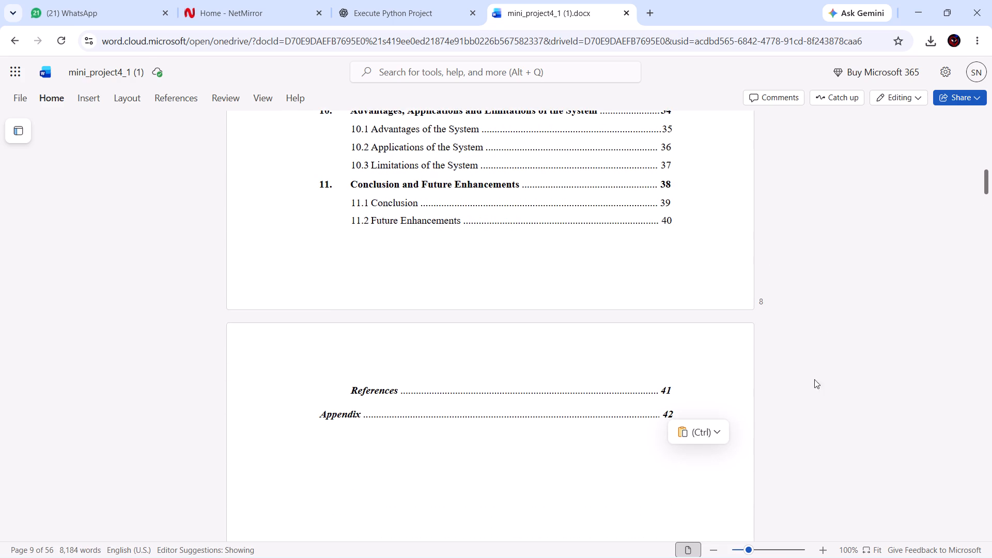
pyautogui.scroll(12, 842, 375)
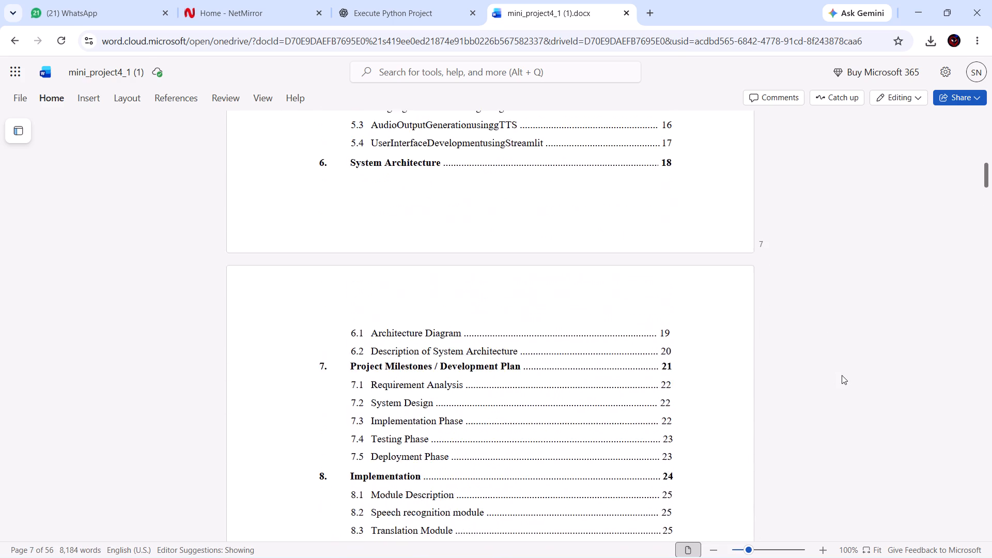
pyautogui.scroll(3, 842, 375)
# Skim the body chapters from Chapter 1 past Chapter 3 and return to the cover page.
pyautogui.scroll(-13, 842, 375)
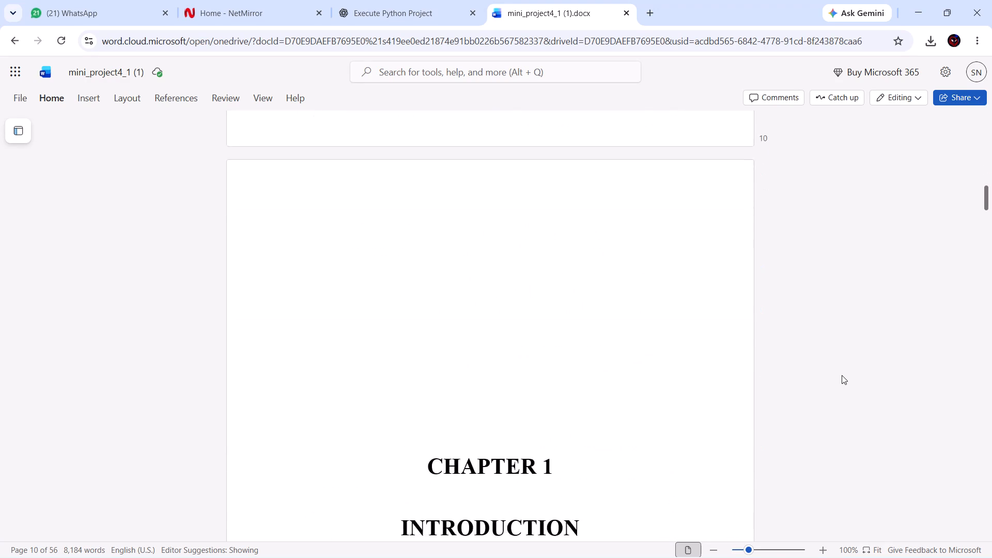
pyautogui.scroll(-11, 842, 375)
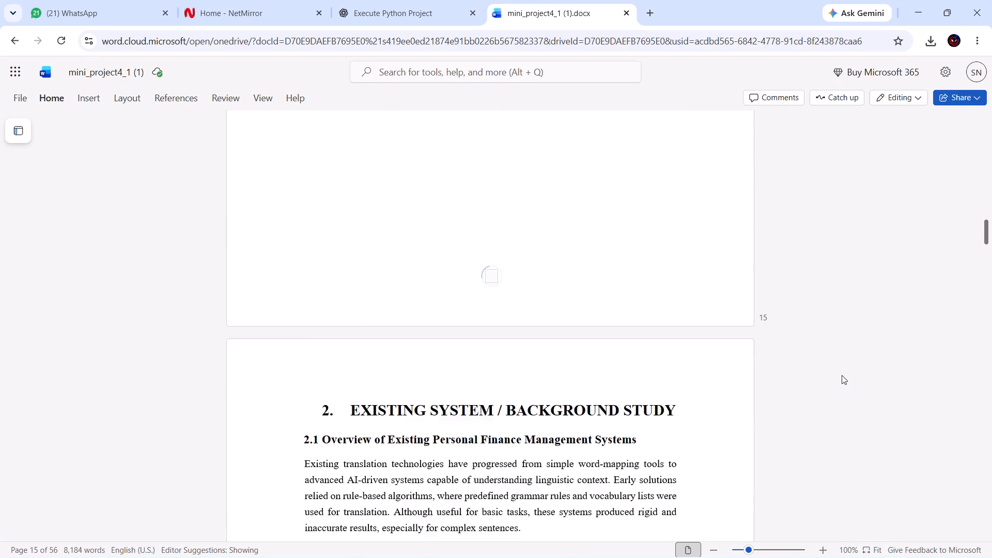
pyautogui.scroll(-9, 842, 375)
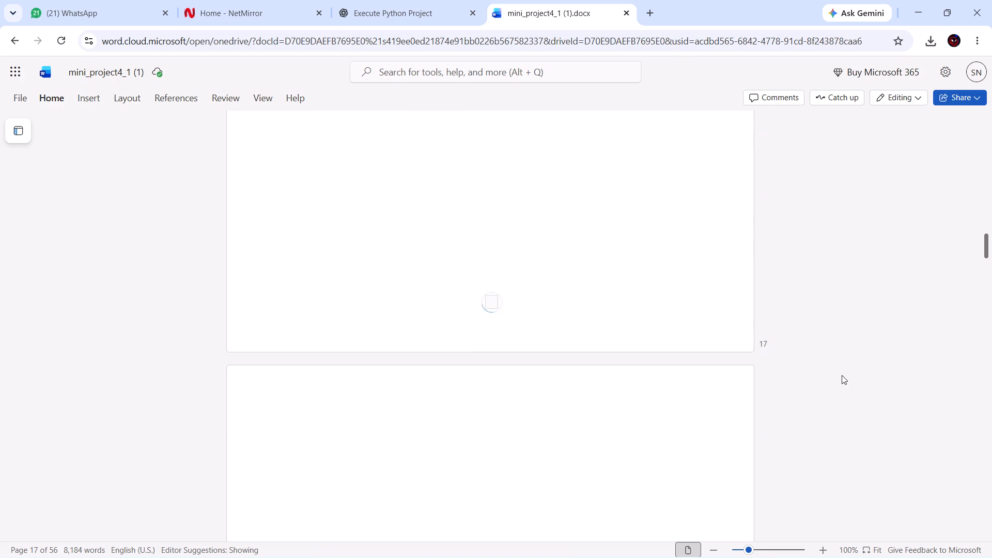
pyautogui.scroll(-7, 842, 375)
pyautogui.scroll(4, 842, 375)
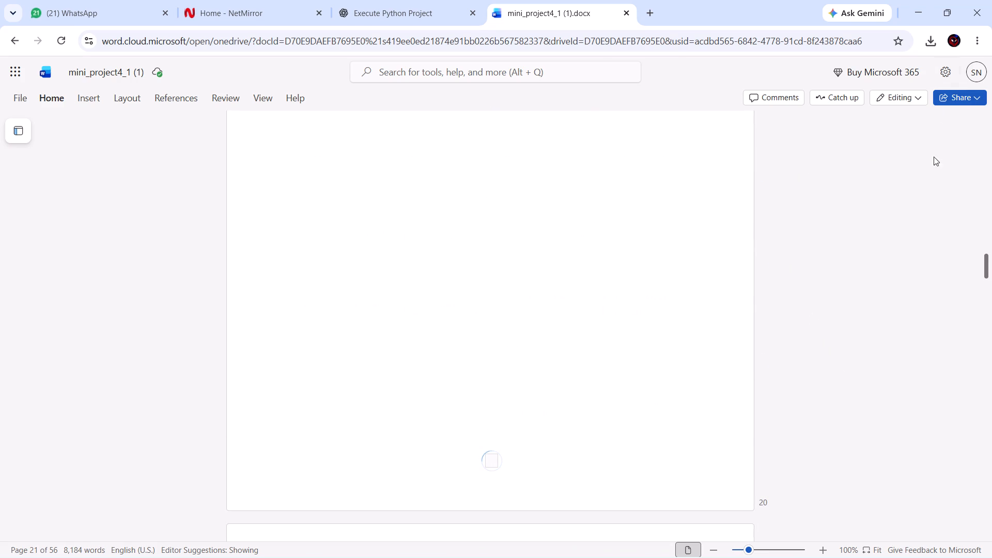
pyautogui.scroll(7, 655, 305)
pyautogui.scroll(8, 91, 342)
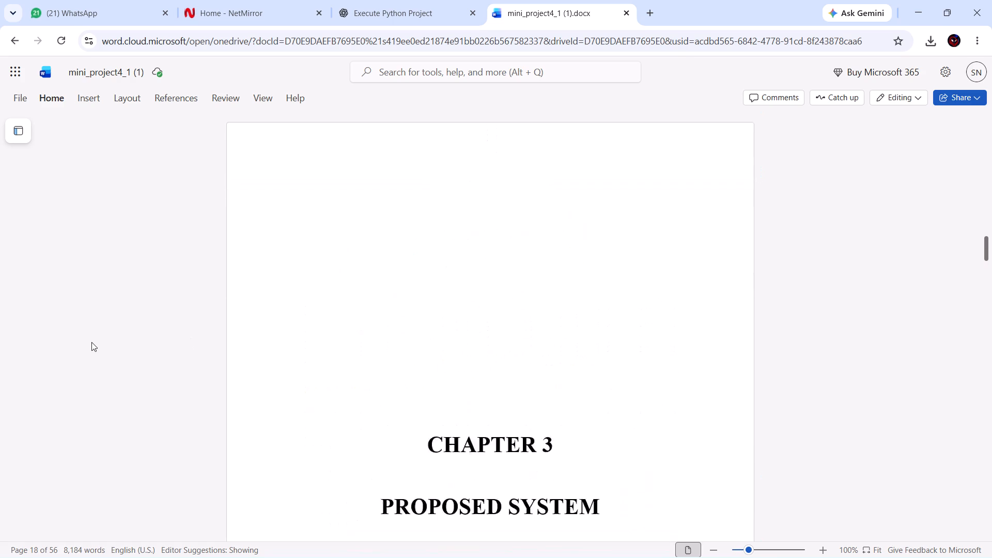
pyautogui.scroll(14, 91, 342)
pyautogui.scroll(16, 91, 342)
pyautogui.scroll(6, 91, 342)
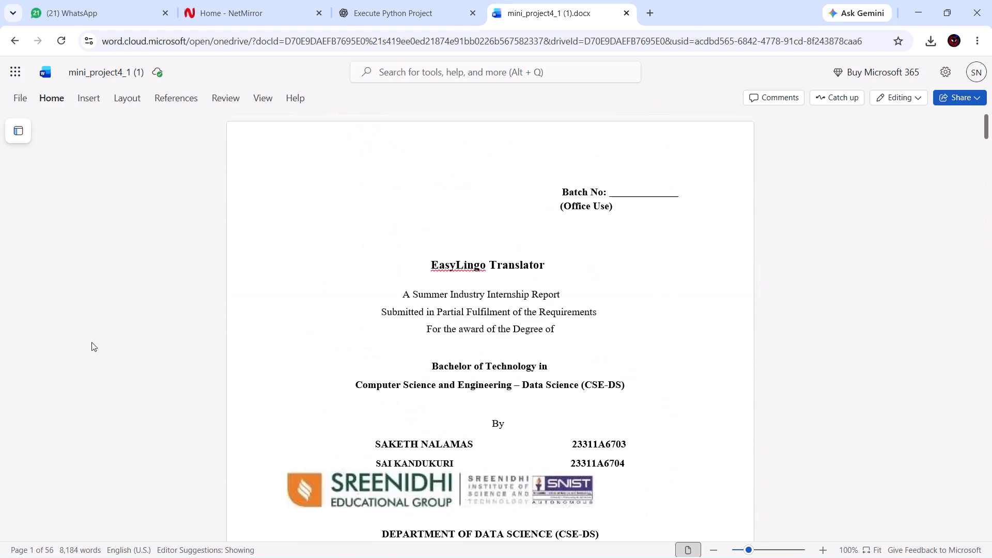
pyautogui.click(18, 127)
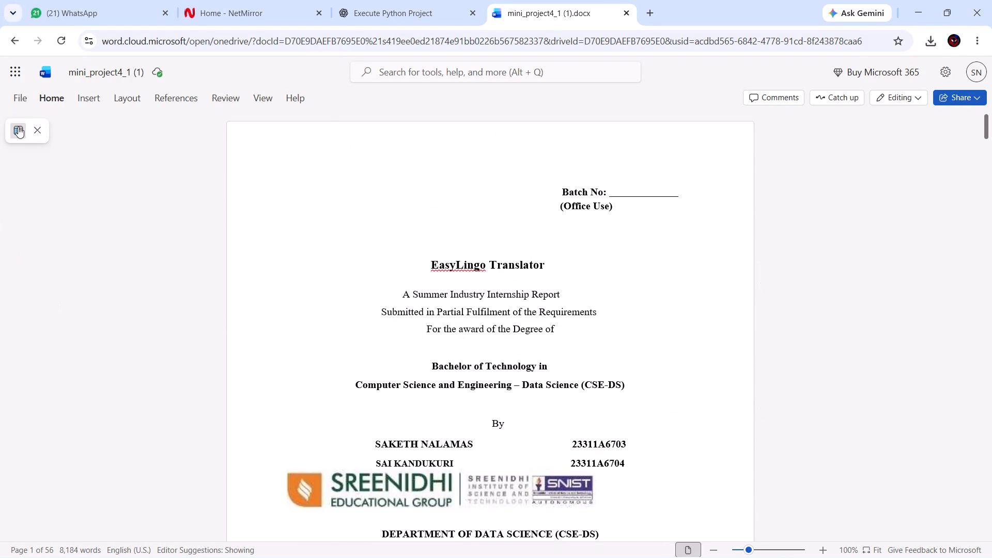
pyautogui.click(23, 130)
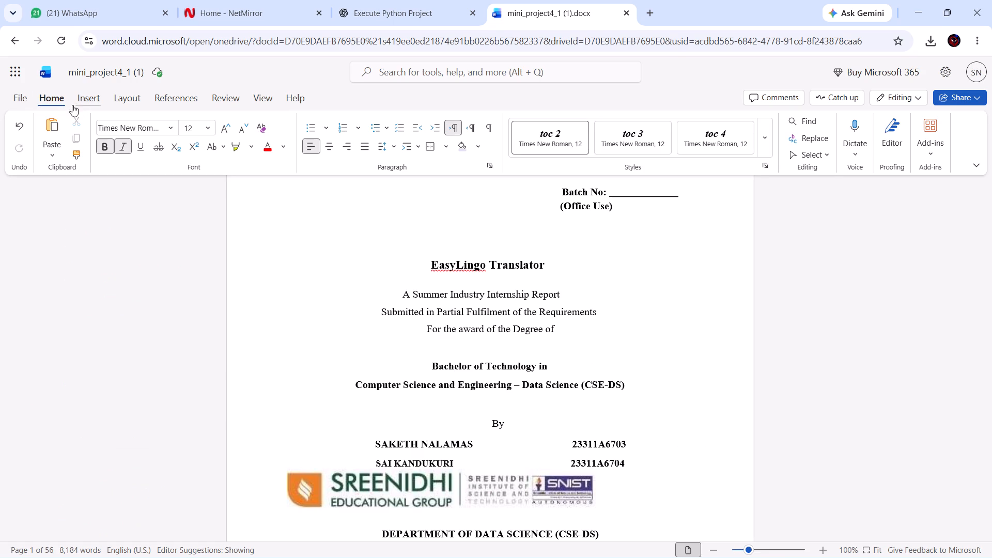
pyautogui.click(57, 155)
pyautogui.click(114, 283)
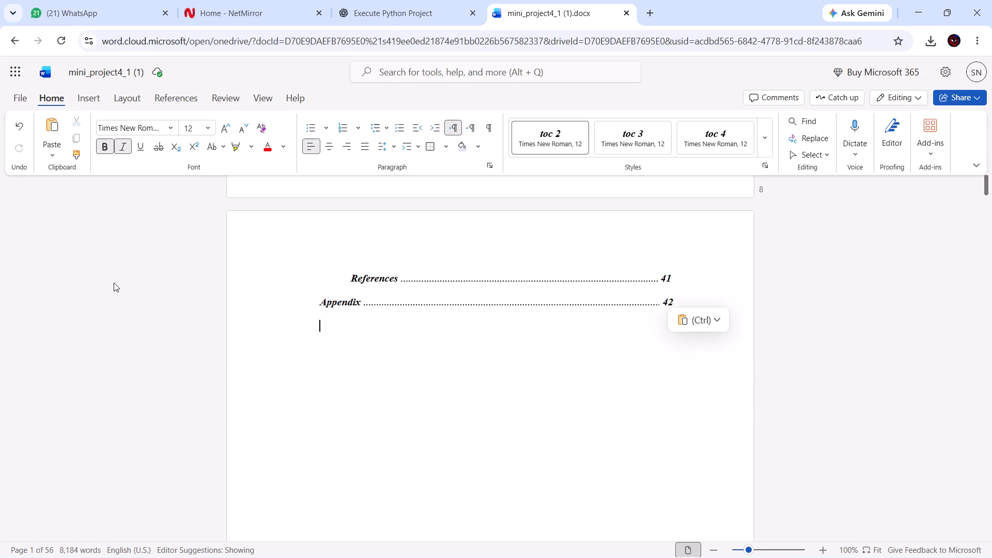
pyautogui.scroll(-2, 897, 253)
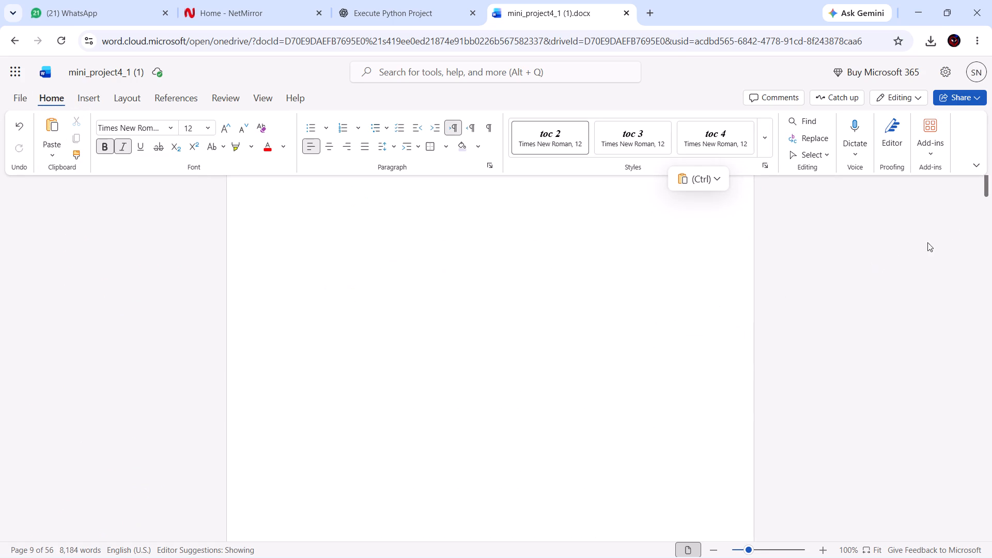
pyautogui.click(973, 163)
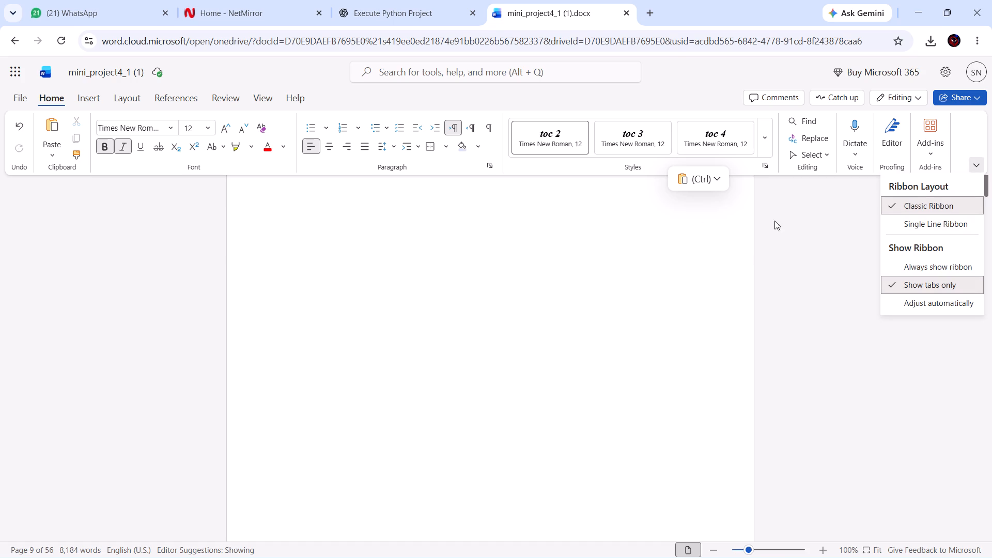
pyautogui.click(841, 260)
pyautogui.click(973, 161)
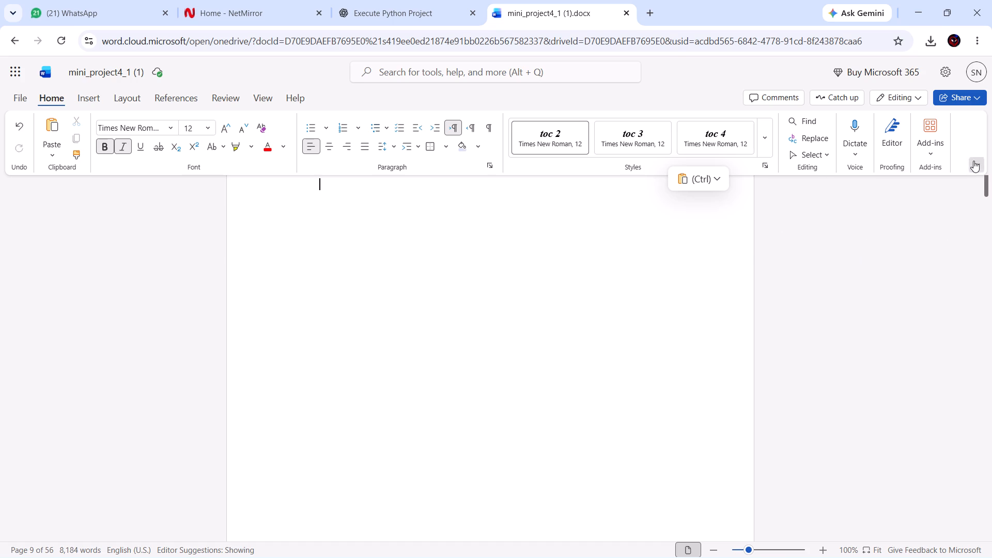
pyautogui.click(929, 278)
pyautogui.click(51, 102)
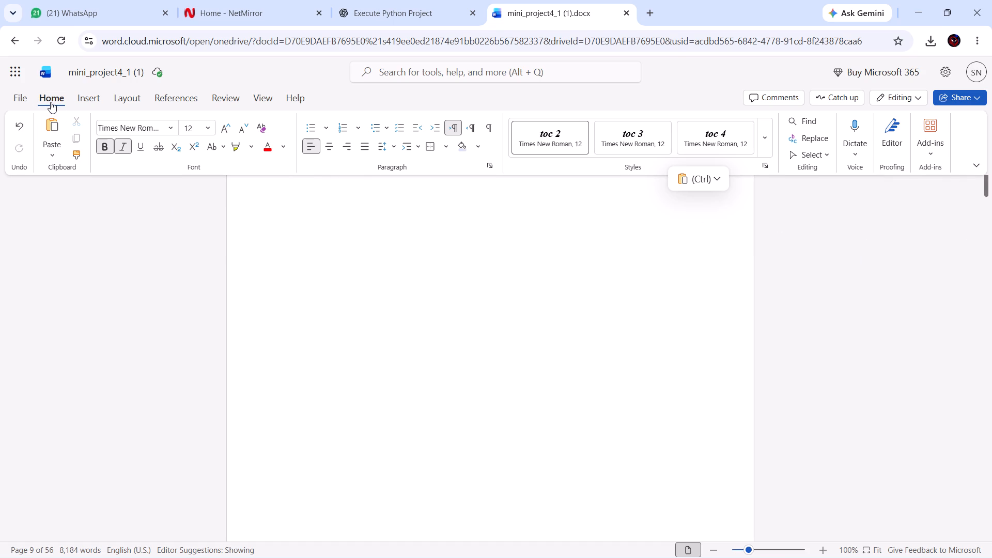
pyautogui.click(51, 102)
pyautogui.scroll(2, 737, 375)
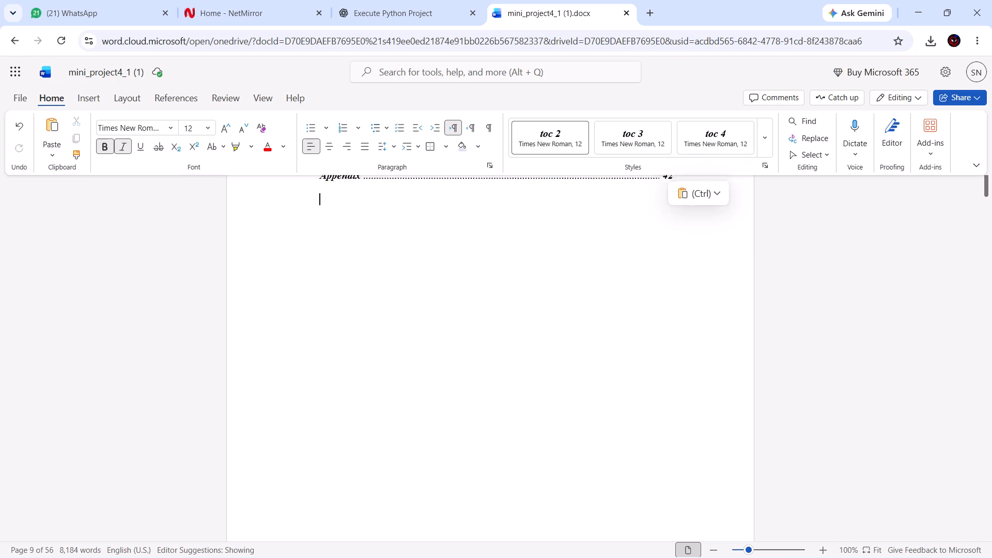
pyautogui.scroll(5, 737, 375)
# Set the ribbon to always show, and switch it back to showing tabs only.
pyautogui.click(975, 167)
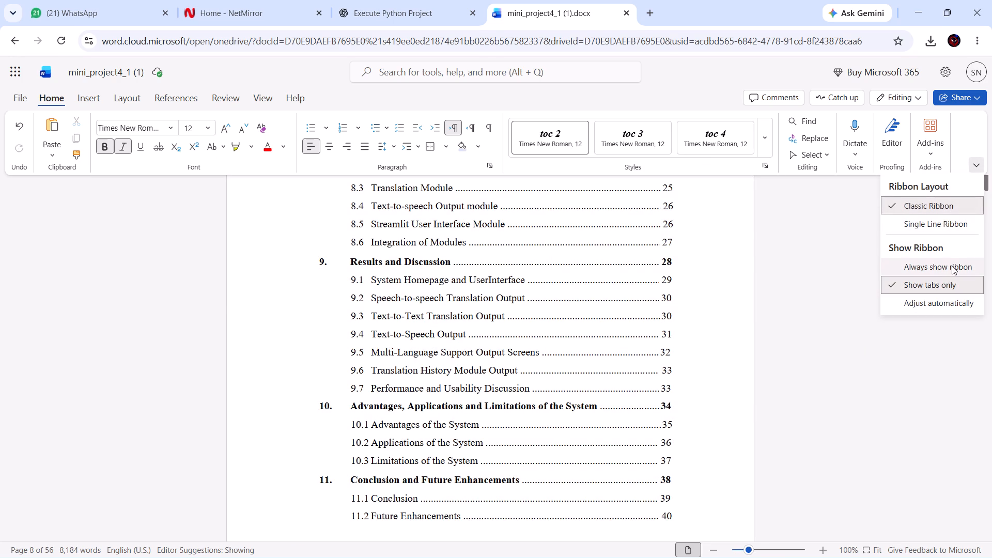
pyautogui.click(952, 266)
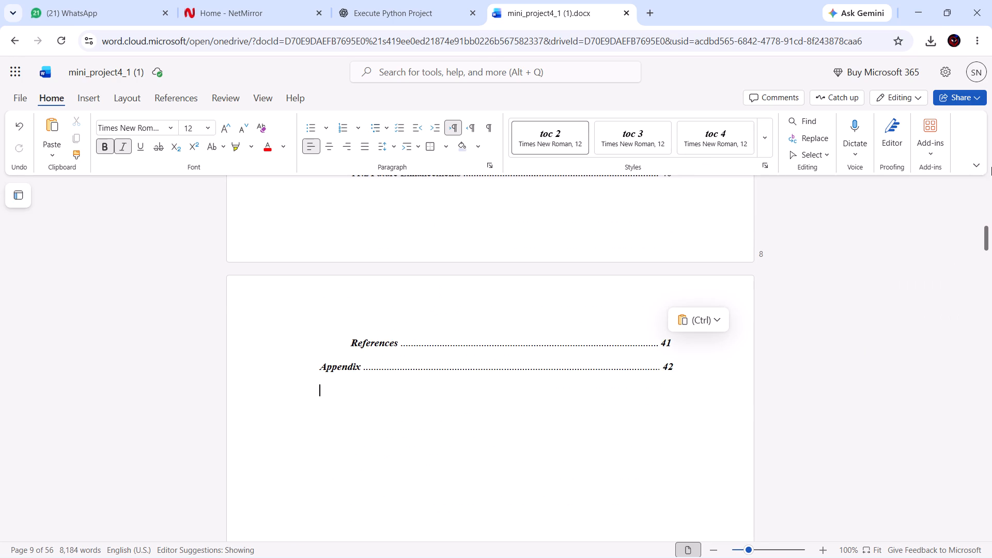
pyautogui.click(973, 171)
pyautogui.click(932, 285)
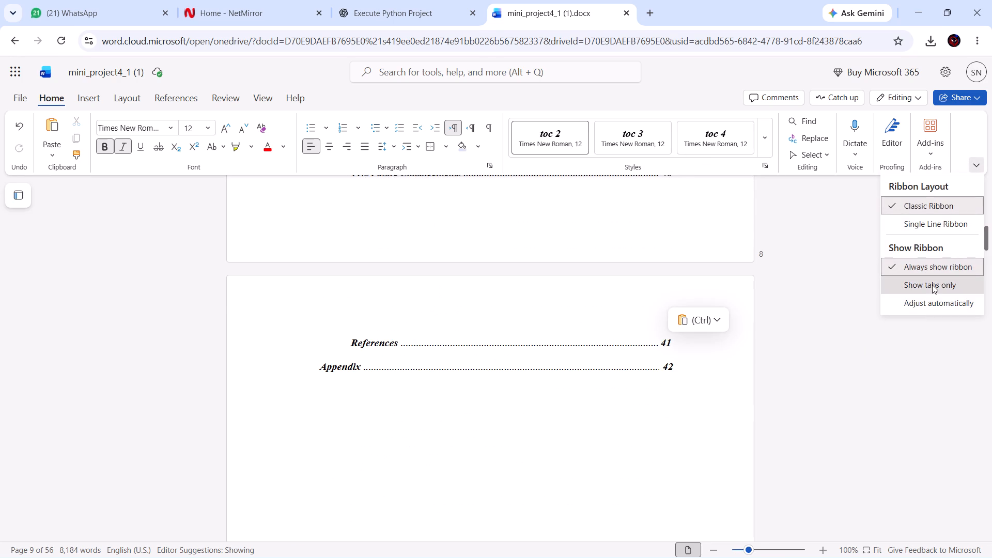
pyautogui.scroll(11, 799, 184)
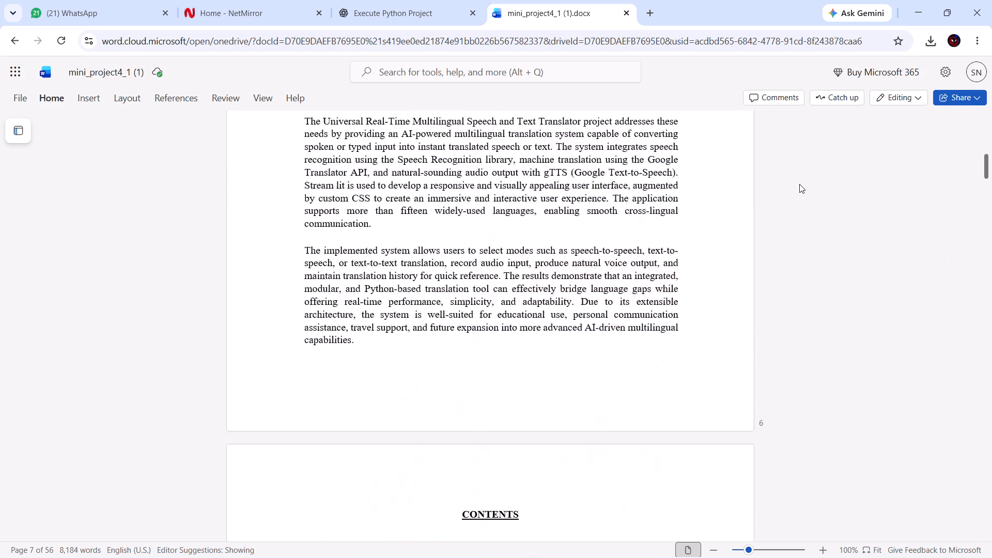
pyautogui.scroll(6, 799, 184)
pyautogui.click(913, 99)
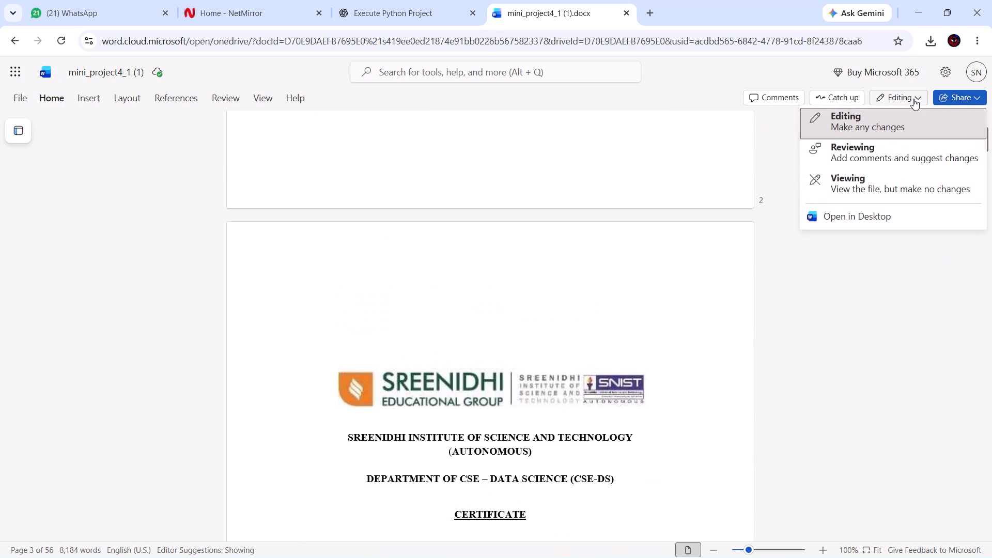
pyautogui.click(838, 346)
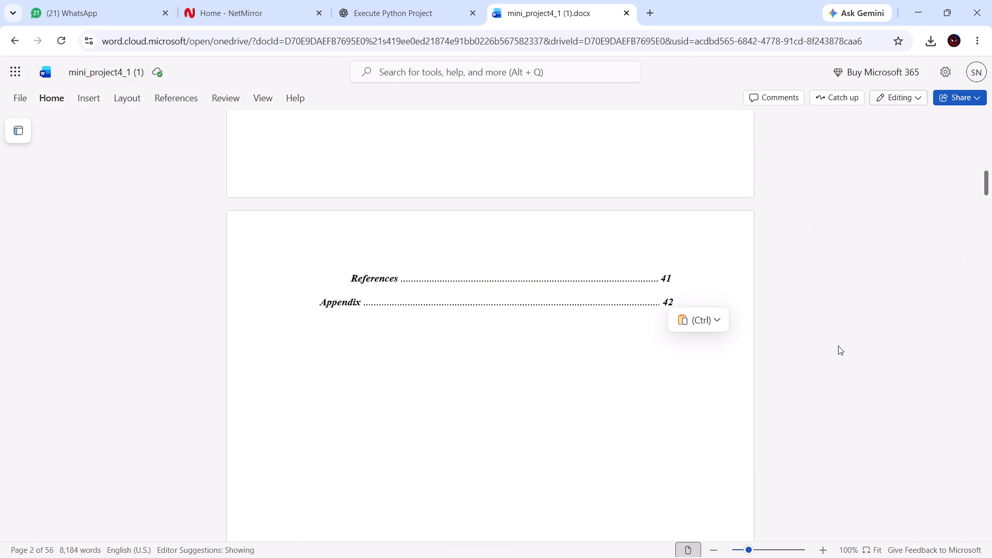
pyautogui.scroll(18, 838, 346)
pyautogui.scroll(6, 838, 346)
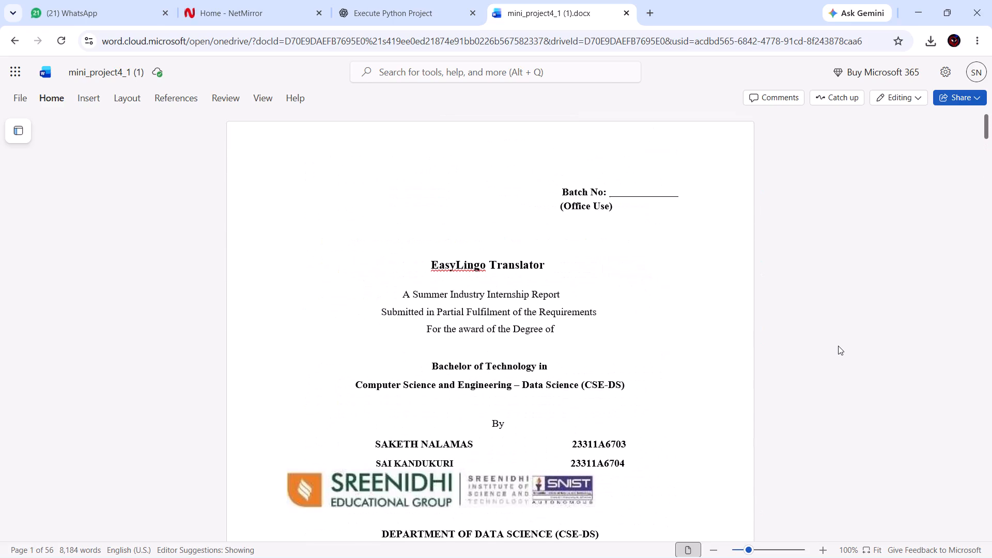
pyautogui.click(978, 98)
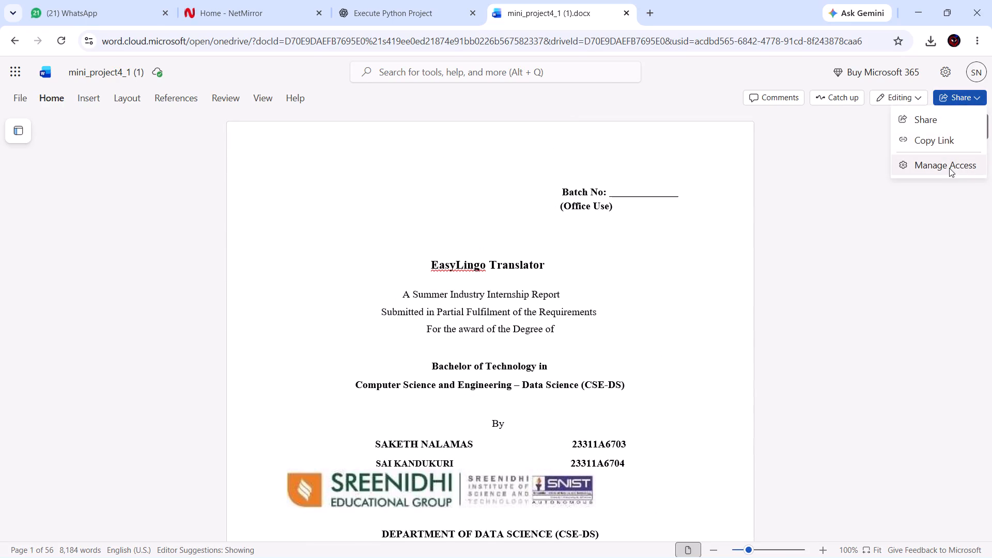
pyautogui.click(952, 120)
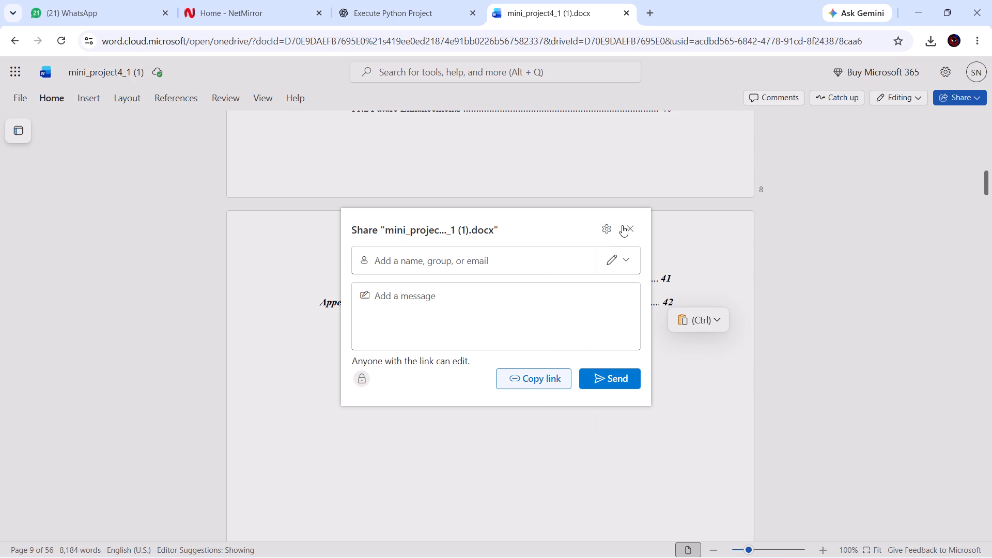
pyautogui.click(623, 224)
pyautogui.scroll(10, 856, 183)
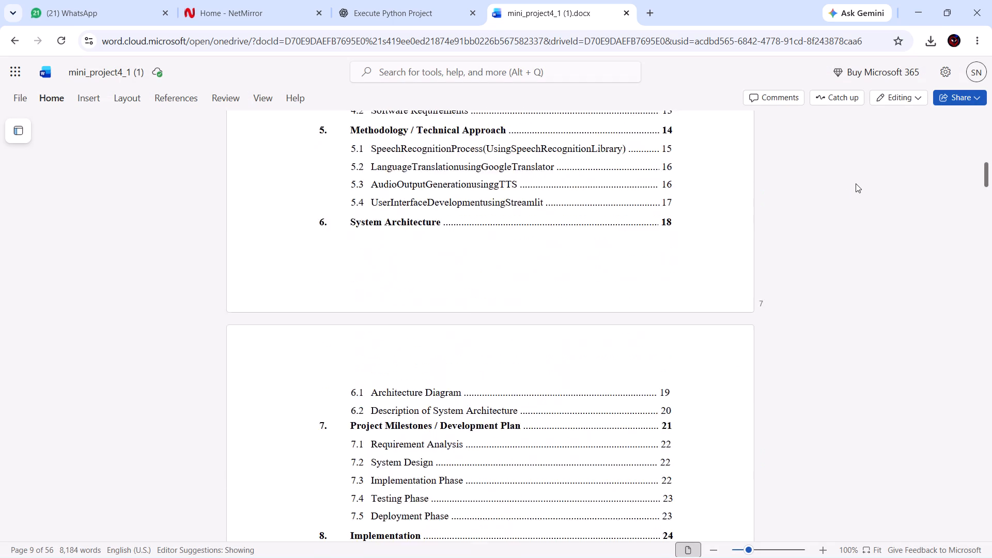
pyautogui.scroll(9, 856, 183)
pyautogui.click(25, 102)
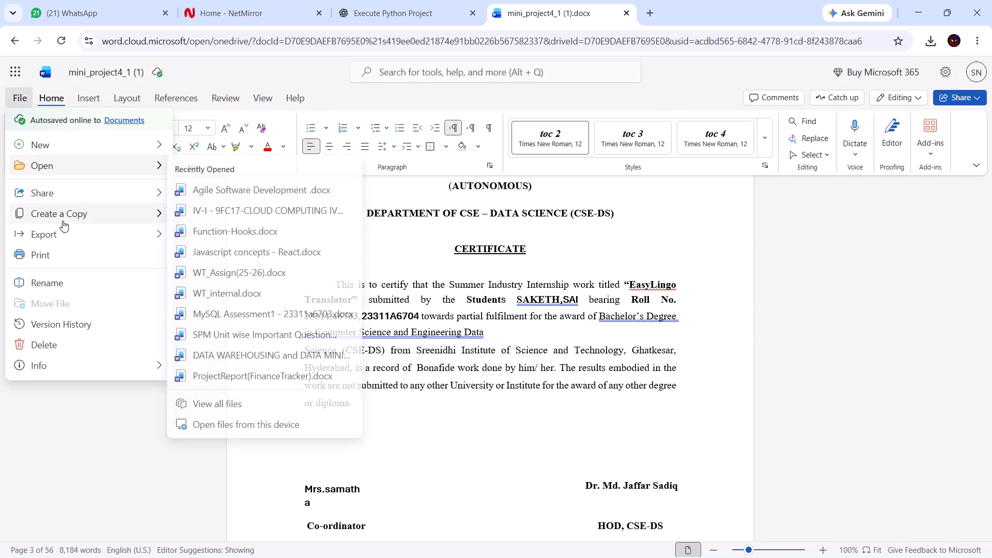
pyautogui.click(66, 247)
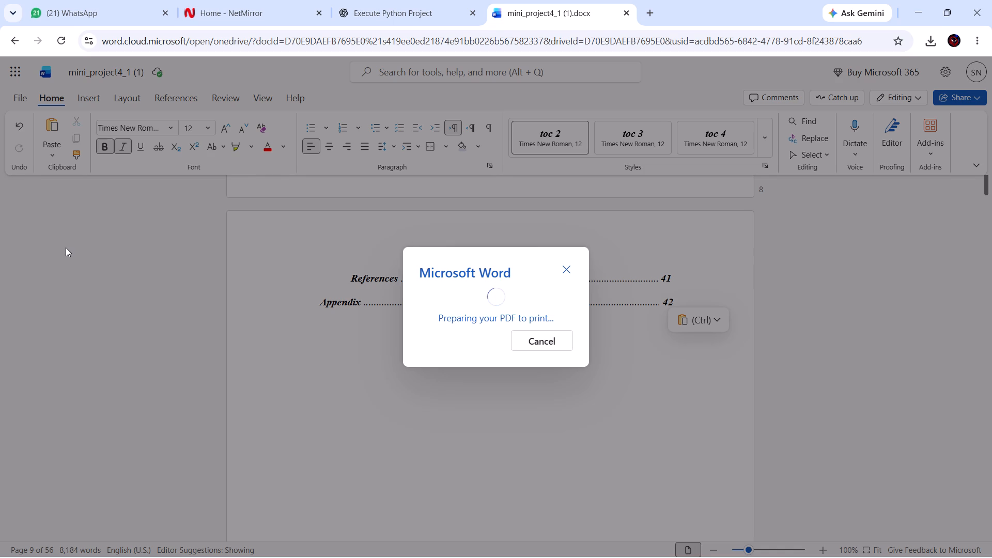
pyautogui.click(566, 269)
# Download a copy of the mini_project4_1 (1) report to this device as a Word document.
pyautogui.click(12, 101)
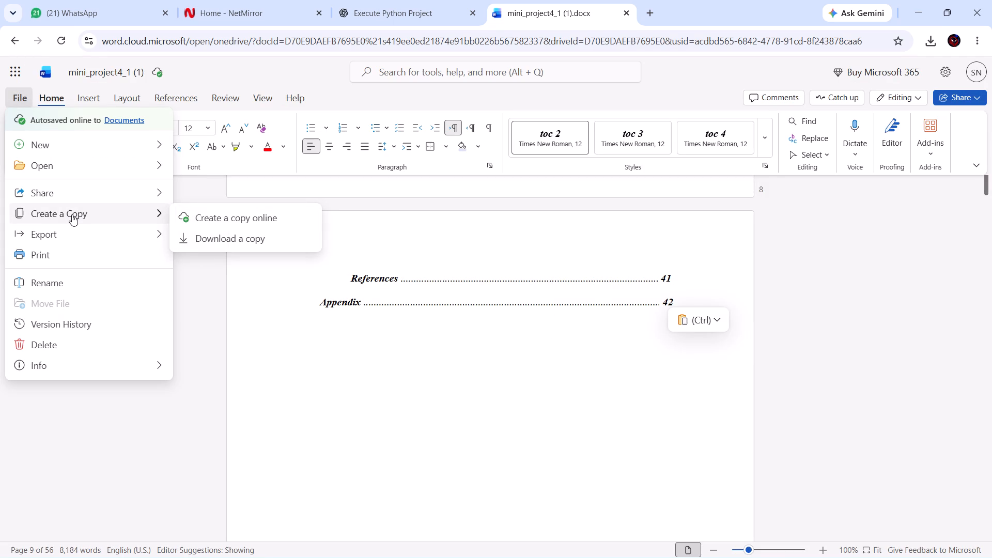
pyautogui.click(231, 236)
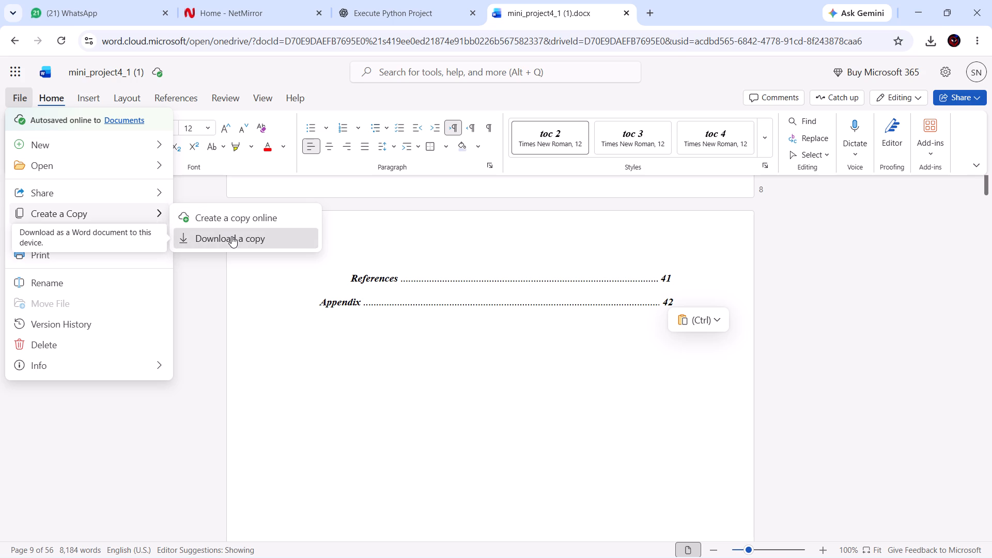
pyautogui.click(509, 336)
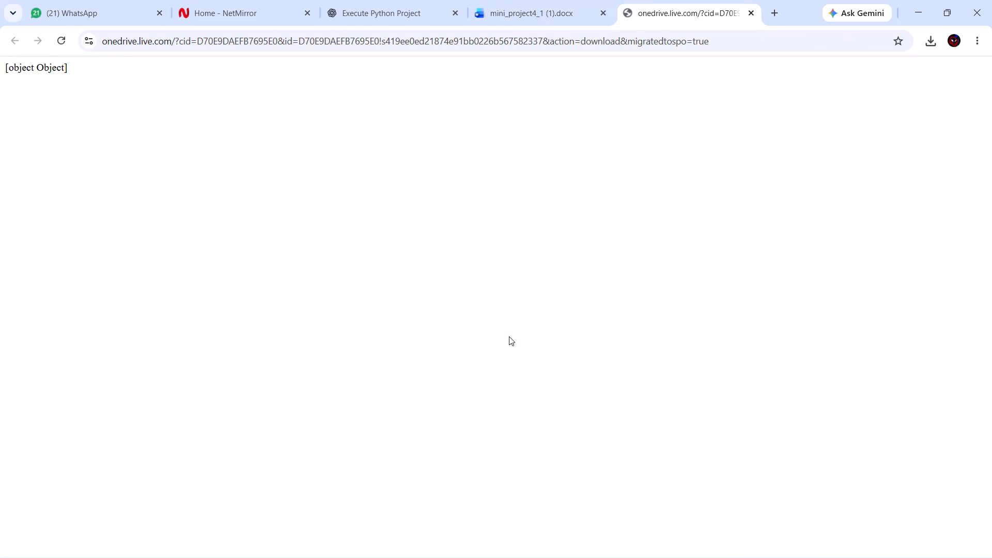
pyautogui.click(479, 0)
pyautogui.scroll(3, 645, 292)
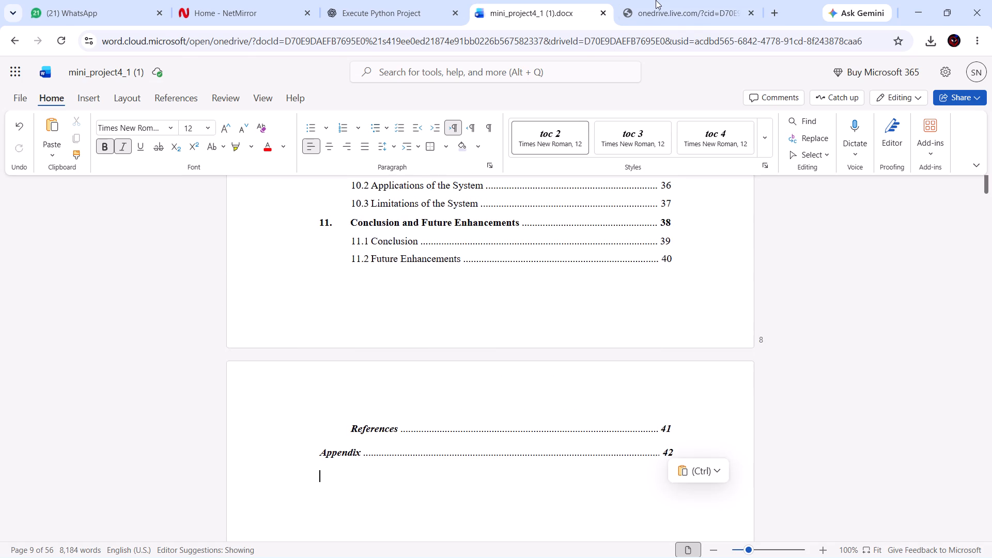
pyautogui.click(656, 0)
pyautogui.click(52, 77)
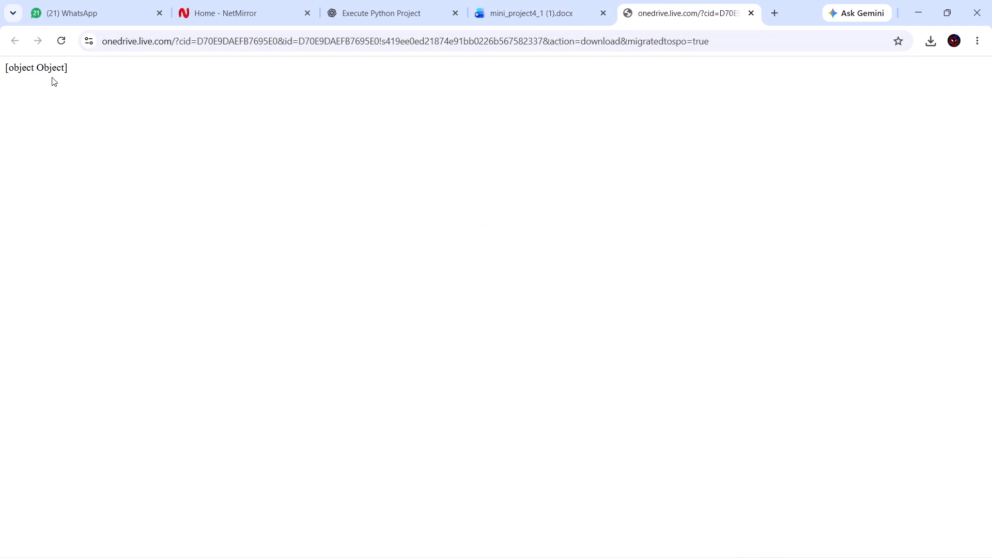
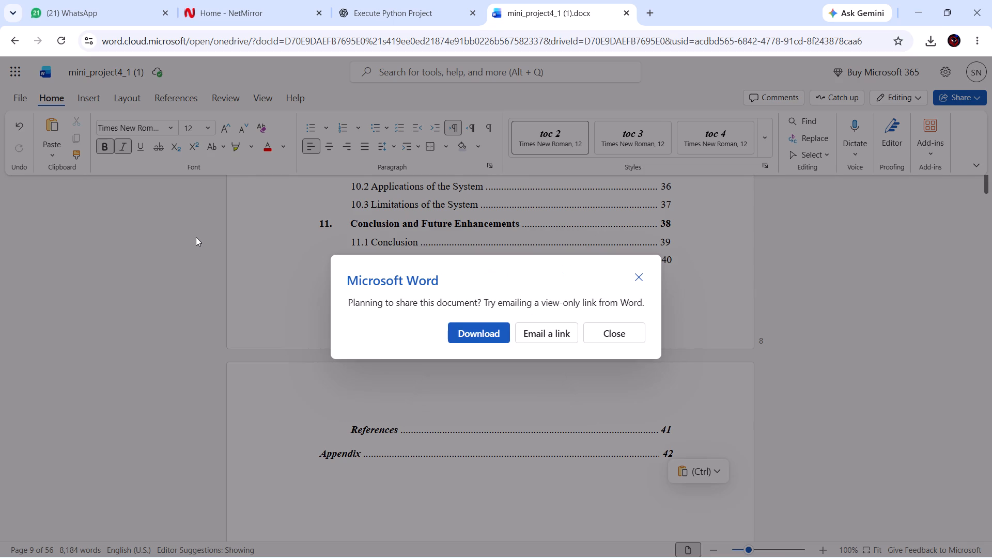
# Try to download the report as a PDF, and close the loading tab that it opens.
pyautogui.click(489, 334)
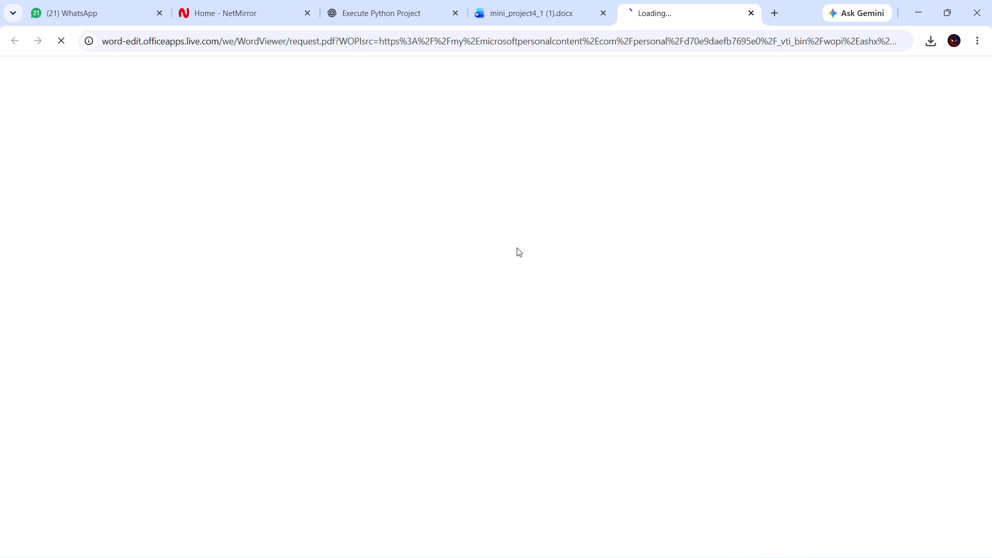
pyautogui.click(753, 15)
# Open the report's print preview and look through its pages from the cover to the Chapter 1 aims and objectives.
pyautogui.click(22, 97)
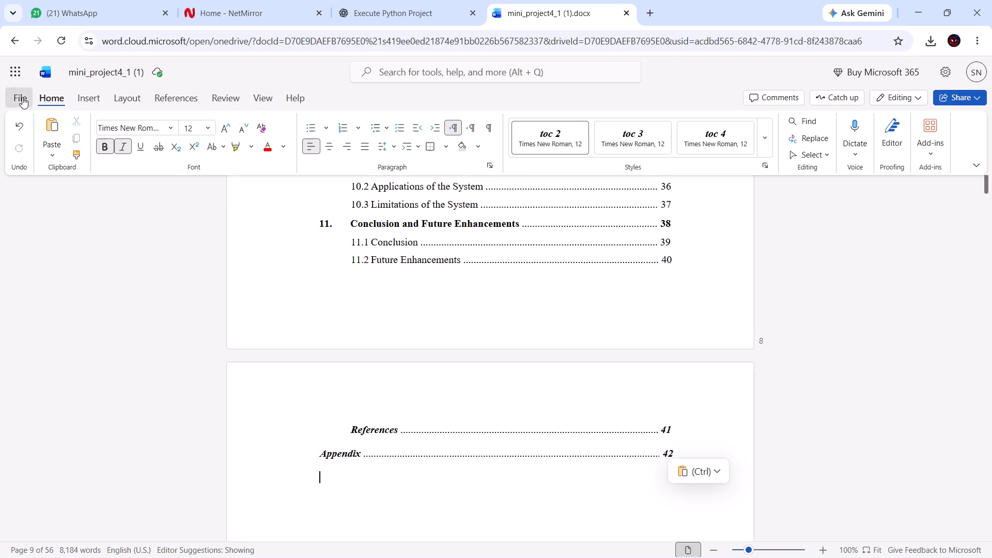
pyautogui.click(51, 258)
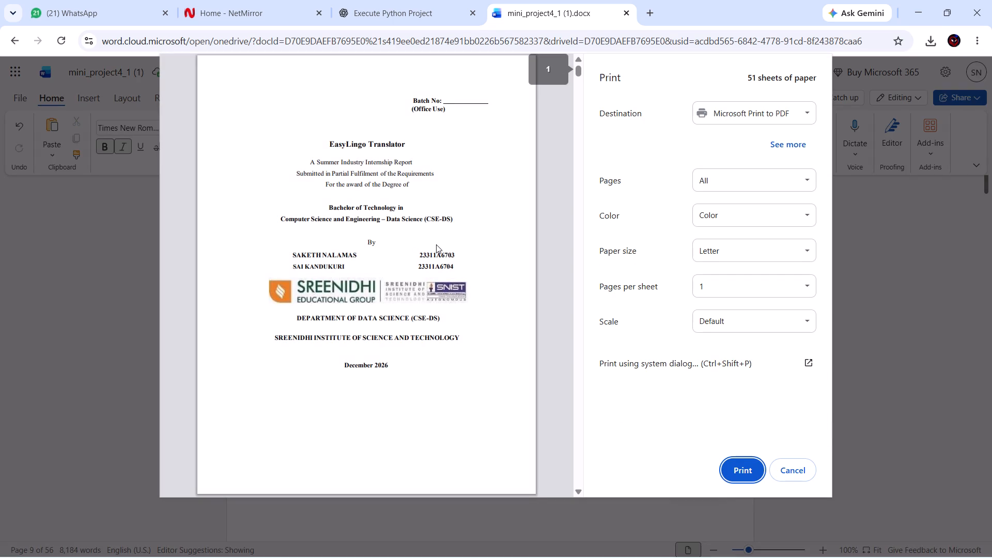
pyautogui.scroll(-2, 436, 244)
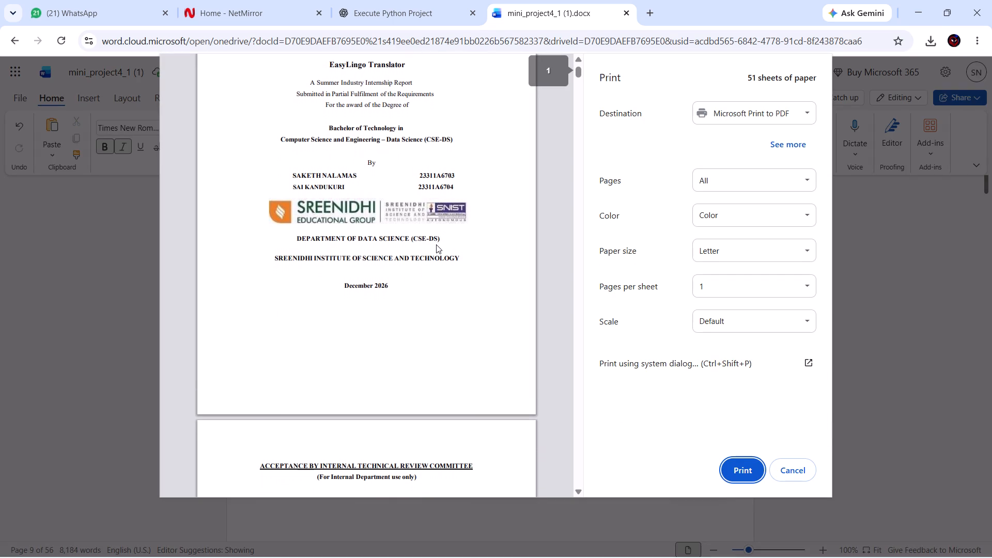
pyautogui.scroll(-6, 436, 244)
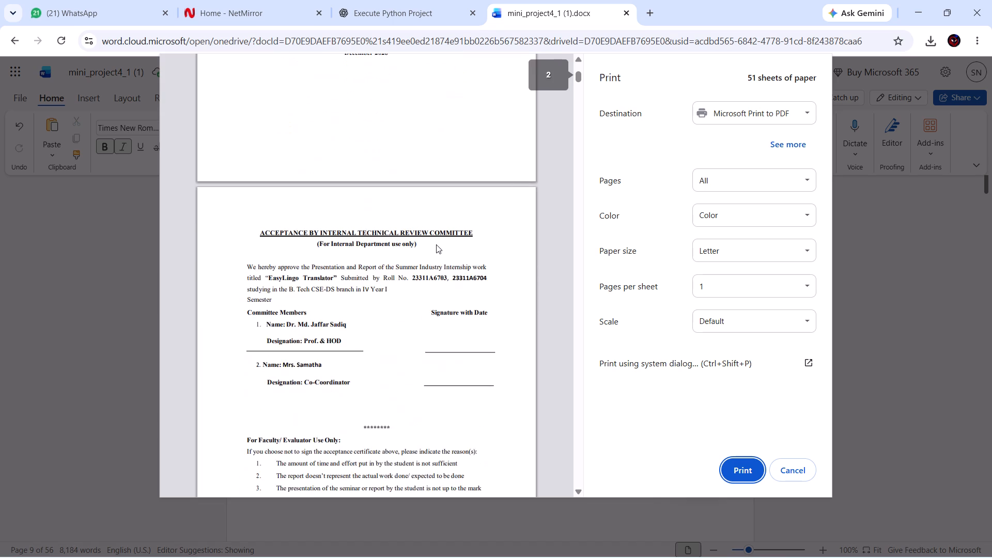
pyautogui.scroll(-5, 436, 244)
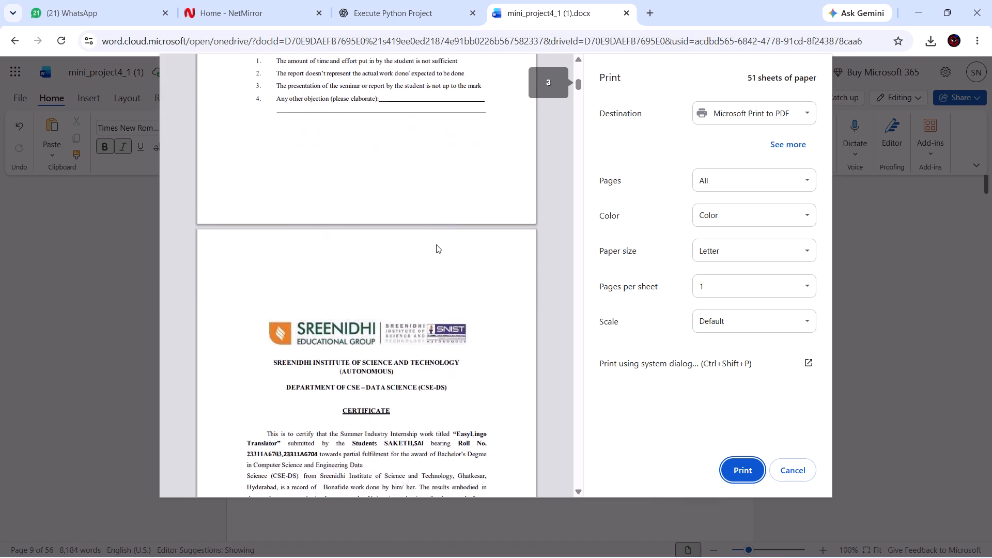
pyautogui.scroll(-4, 436, 244)
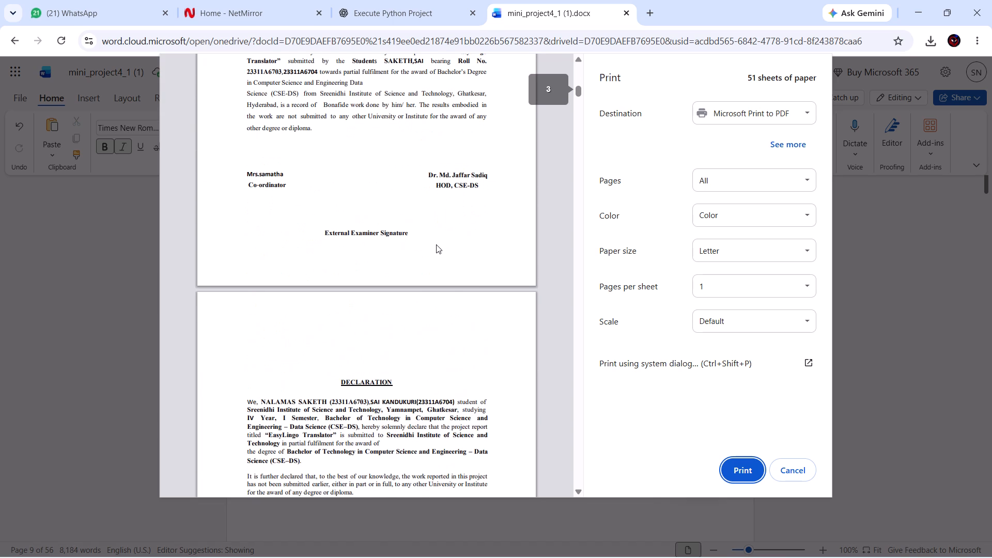
pyautogui.scroll(1, 436, 244)
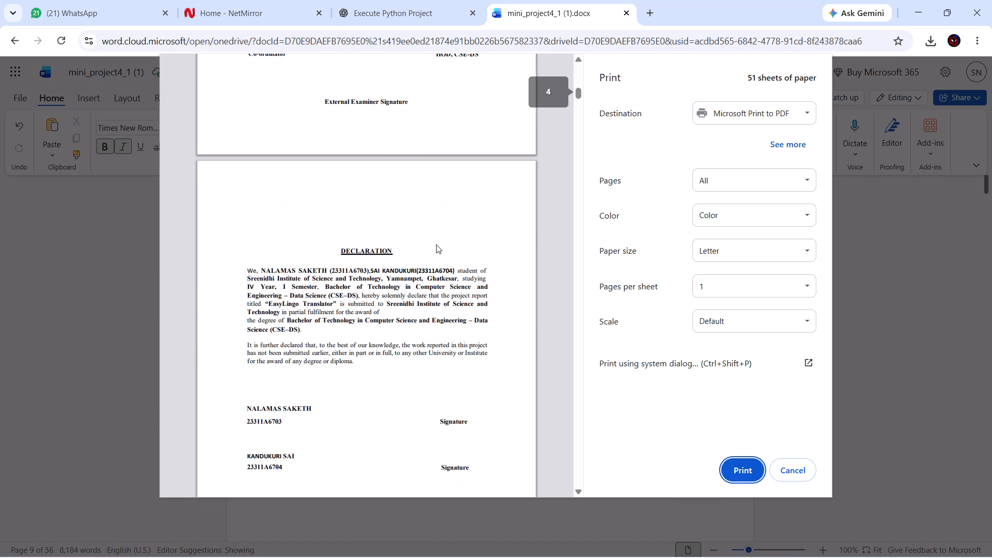
pyautogui.scroll(-6, 436, 244)
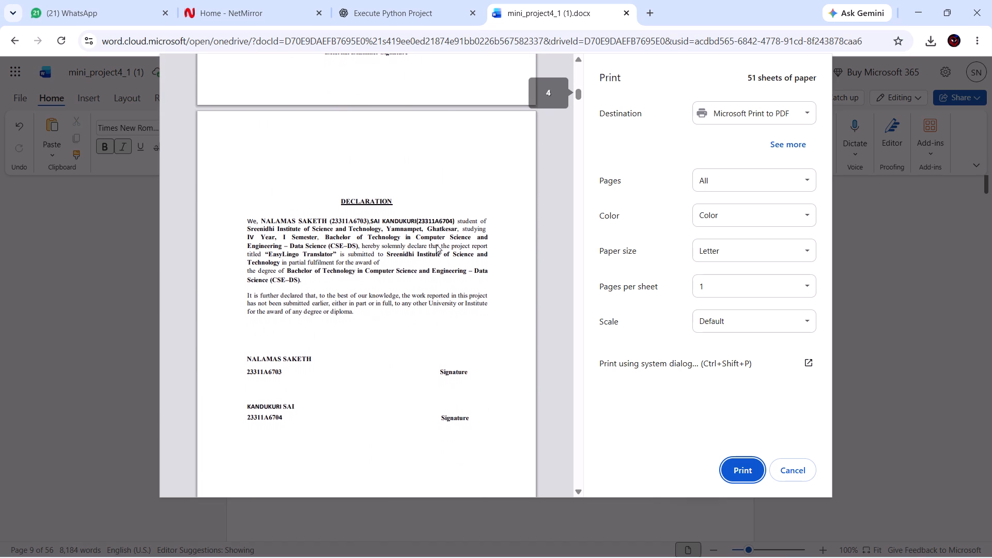
pyautogui.scroll(-6, 436, 244)
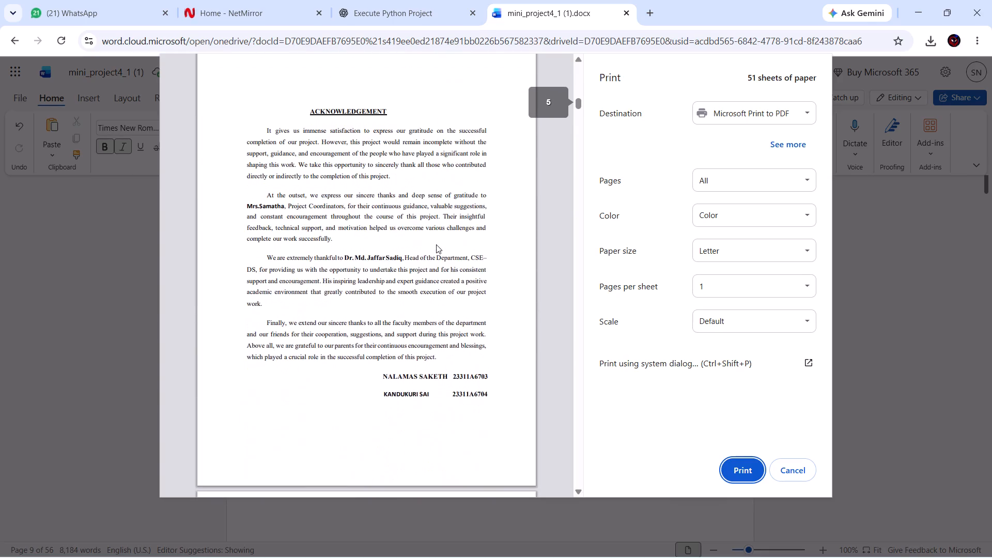
pyautogui.scroll(-11, 436, 244)
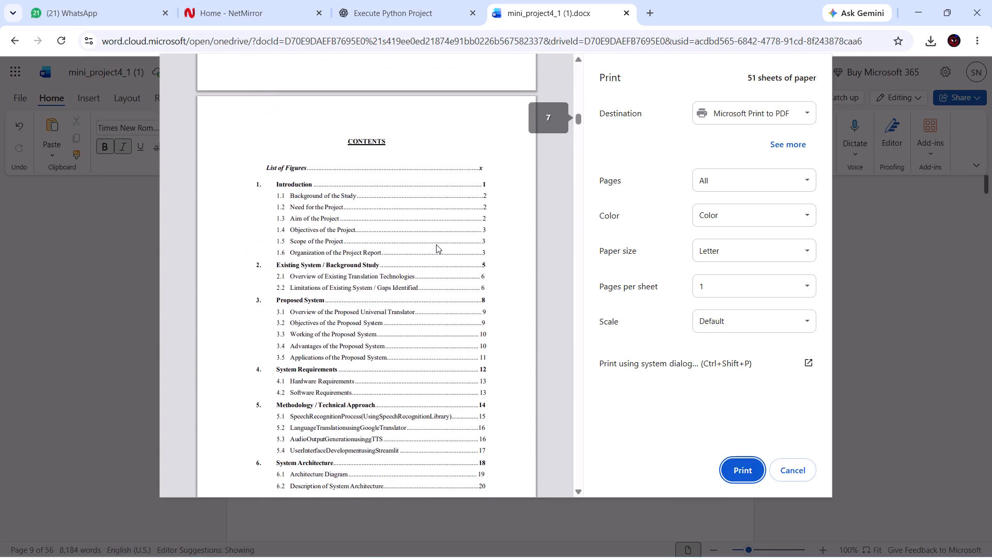
pyautogui.scroll(-16, 436, 244)
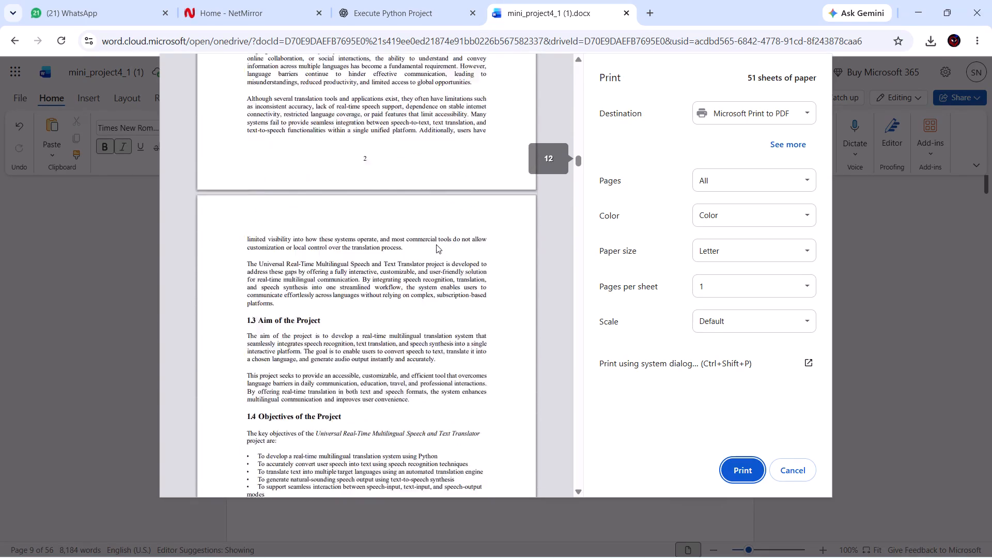
# Print all pages of the report with Microsoft Print to PDF, naming the output file mini_project4_1_2 in the Downloads folder.
pyautogui.click(738, 474)
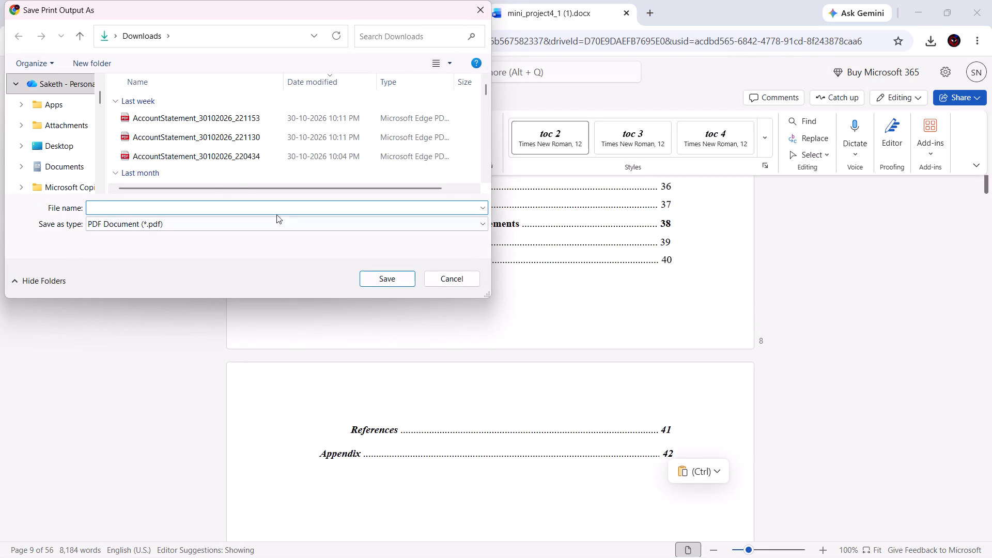
pyautogui.click(182, 212)
pyautogui.write('mini')
pyautogui.press('Down')
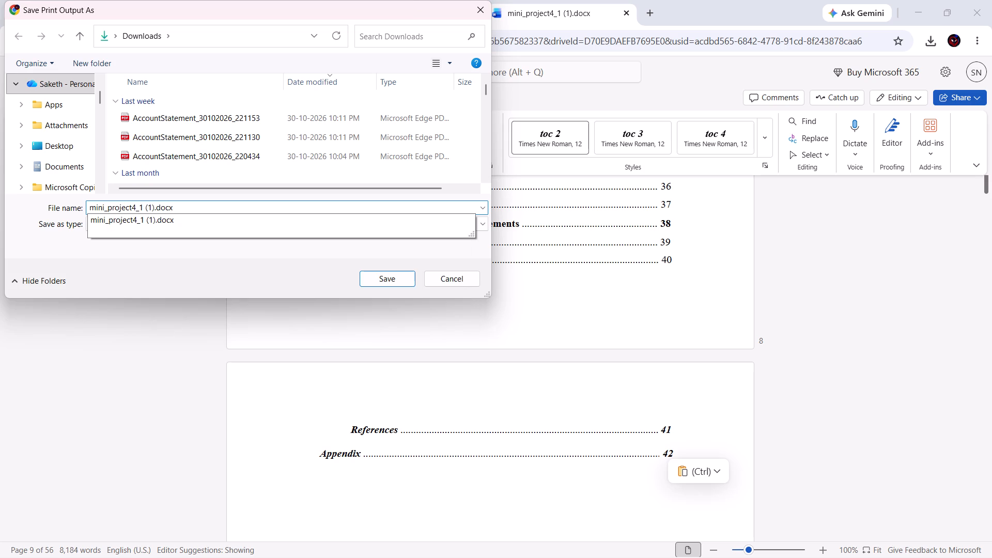
pyautogui.press('Left')
pyautogui.press('Down')
pyautogui.press('Down')
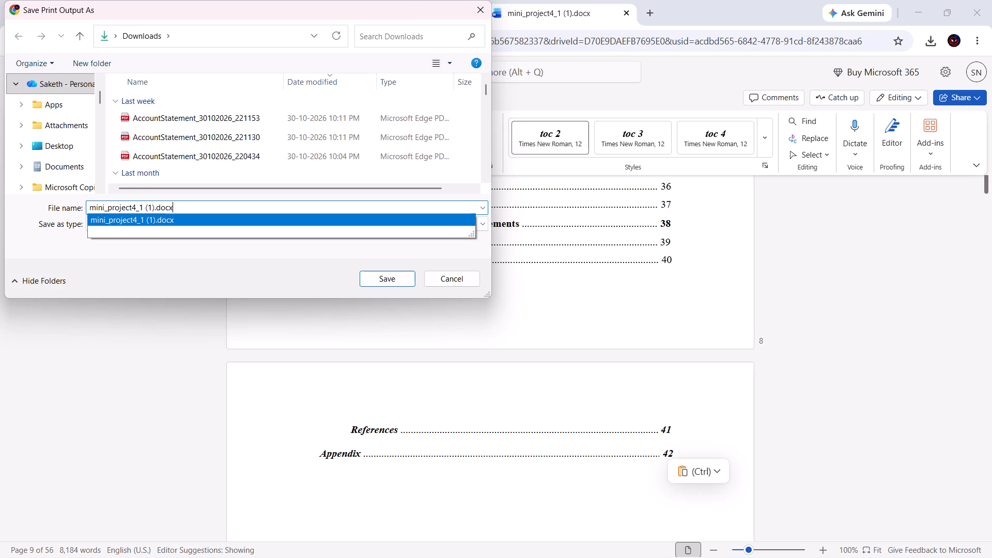
pyautogui.press('BackSpace')
pyautogui.press('BackSpace')
pyautogui.press('BackSpace')
pyautogui.press('BackSpace')
pyautogui.press('BackSpace')
pyautogui.press('BackSpace')
pyautogui.press('BackSpace')
pyautogui.press('BackSpace')
pyautogui.press('BackSpace')
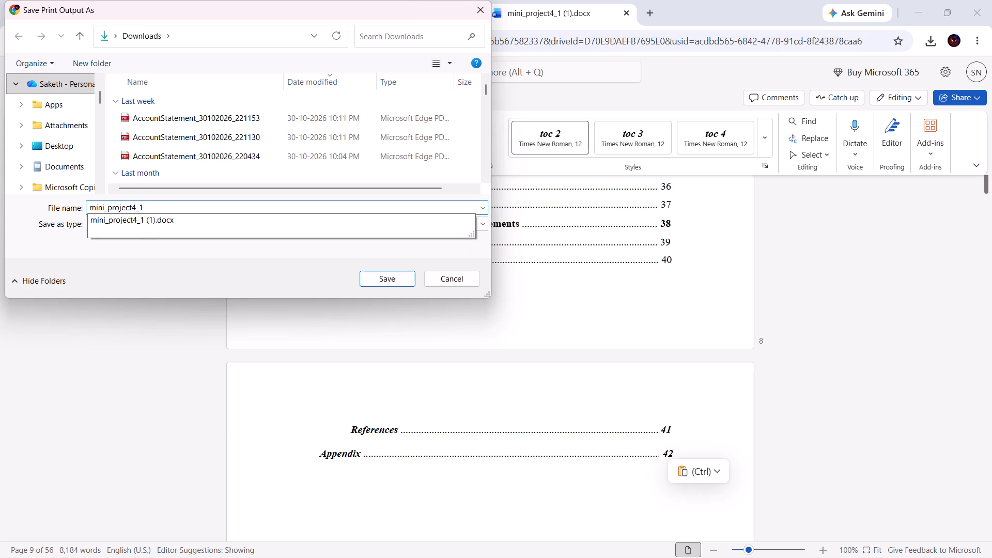
pyautogui.hotkey('shift', '_')
pyautogui.press('2')
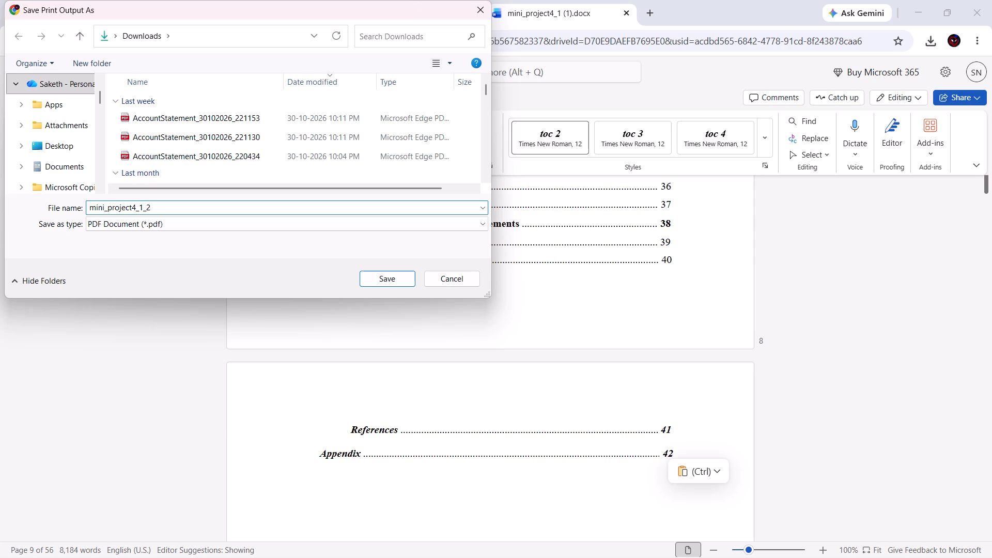
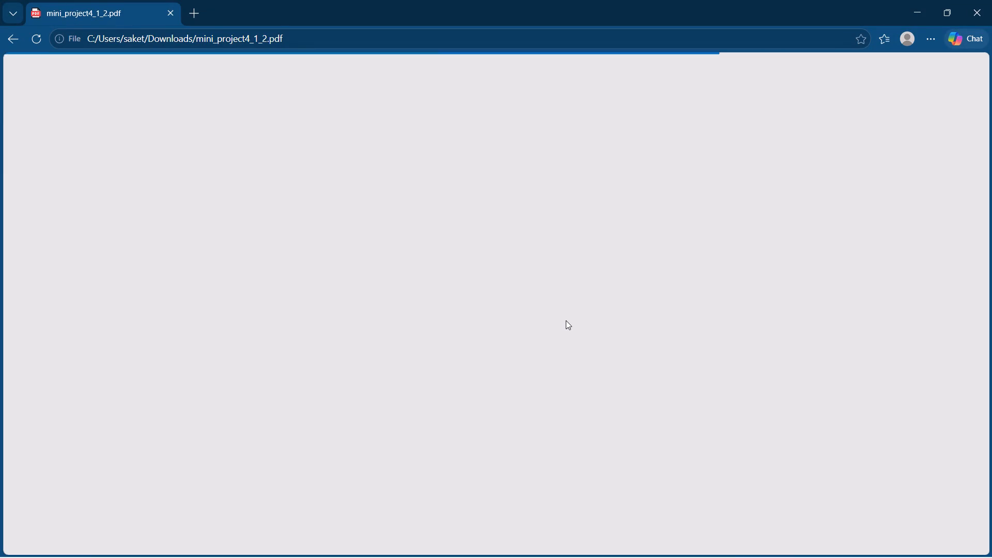
# Try to view the printed mini_project4_1_2 PDF, and close its browser window.
pyautogui.click(566, 320)
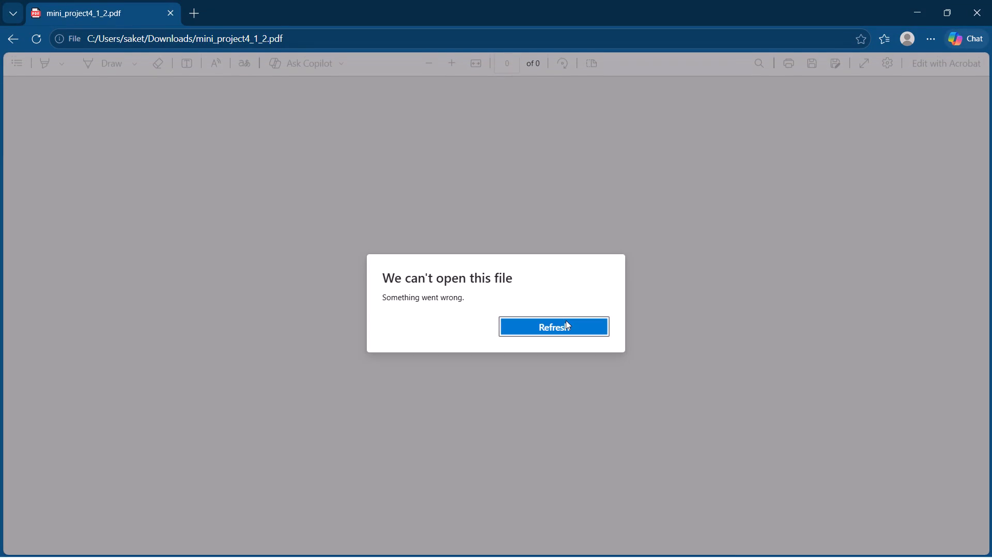
pyautogui.click(991, 6)
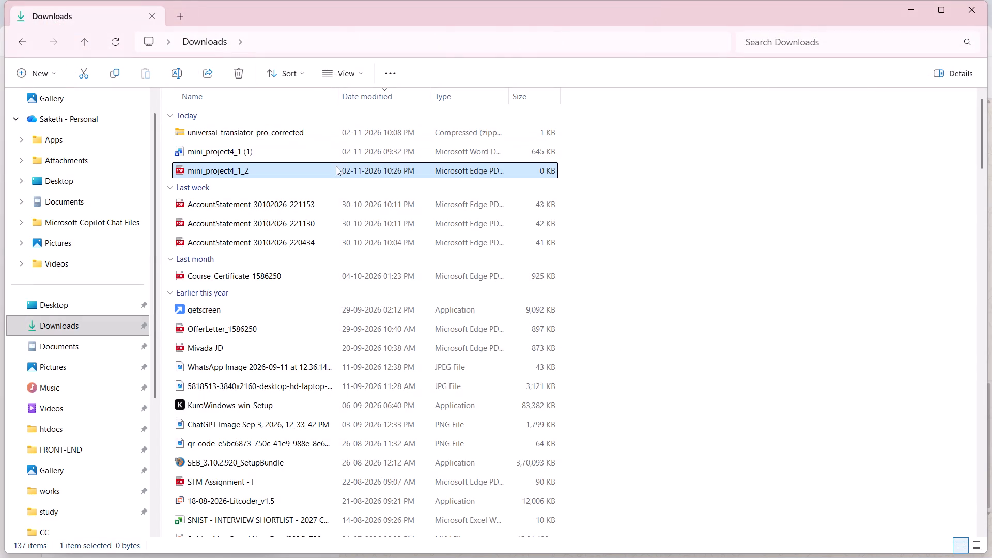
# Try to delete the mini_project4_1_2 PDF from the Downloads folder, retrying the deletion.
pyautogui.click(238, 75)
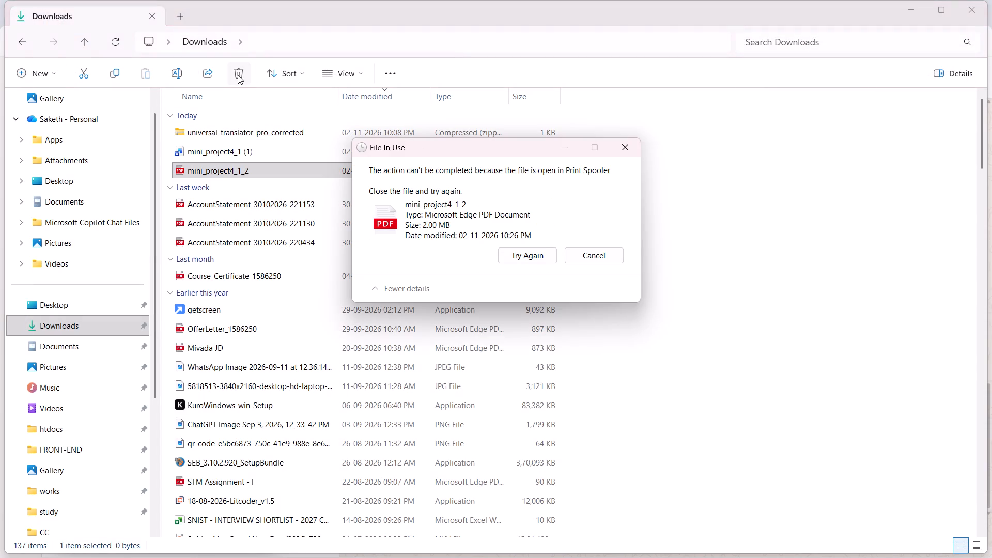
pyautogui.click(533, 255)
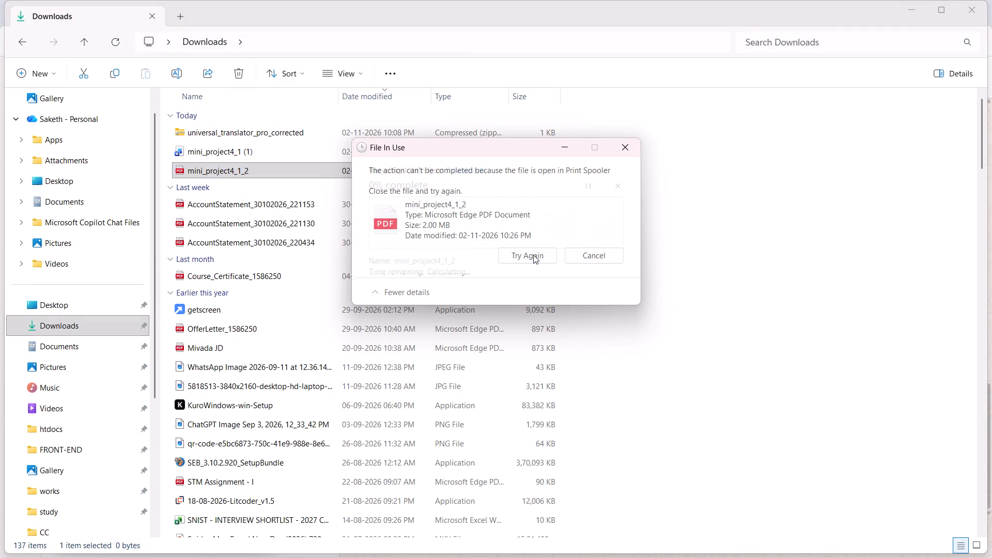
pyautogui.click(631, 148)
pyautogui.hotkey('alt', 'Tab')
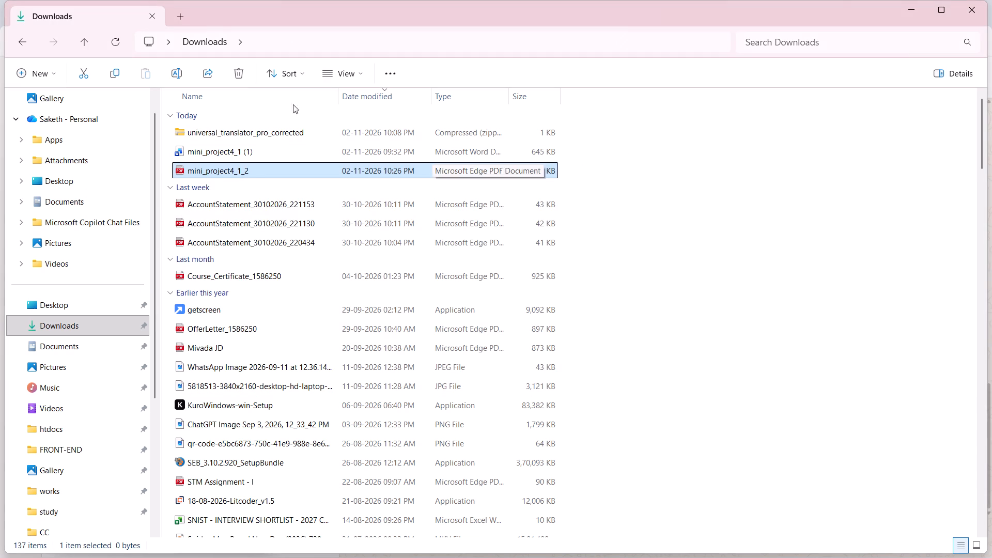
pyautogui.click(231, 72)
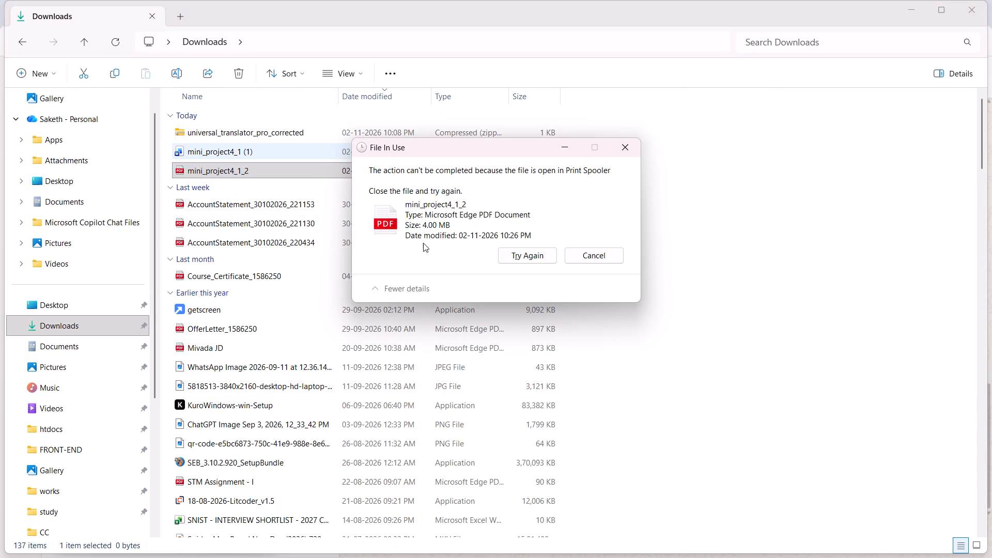
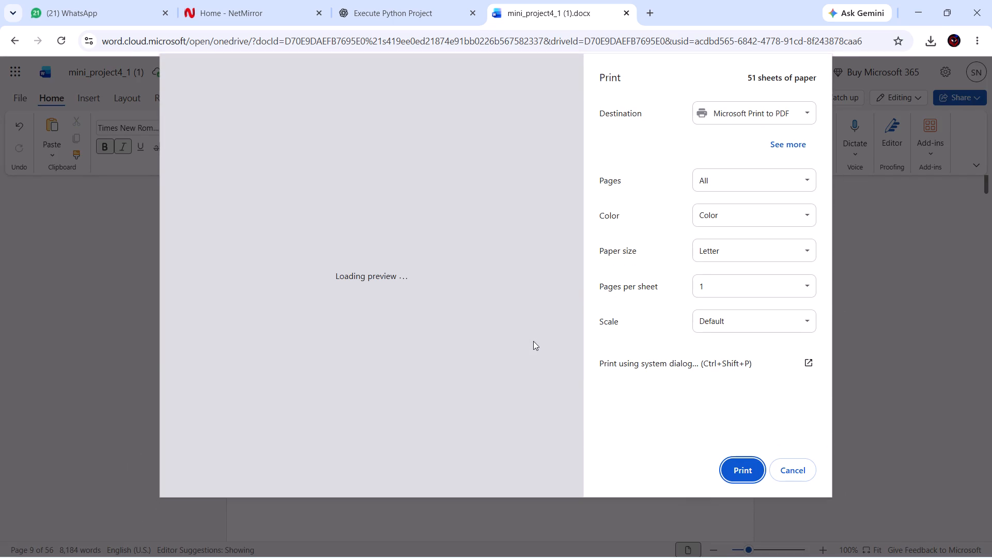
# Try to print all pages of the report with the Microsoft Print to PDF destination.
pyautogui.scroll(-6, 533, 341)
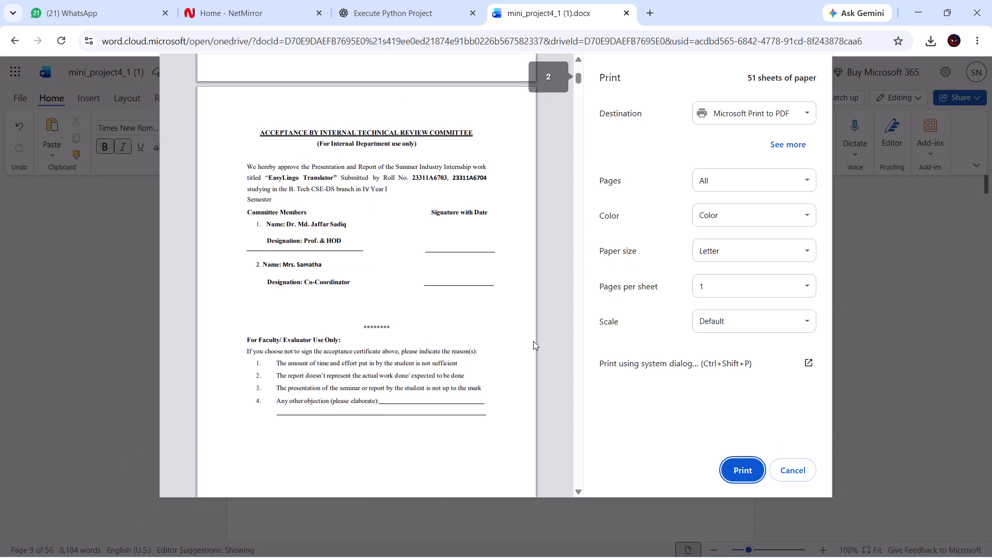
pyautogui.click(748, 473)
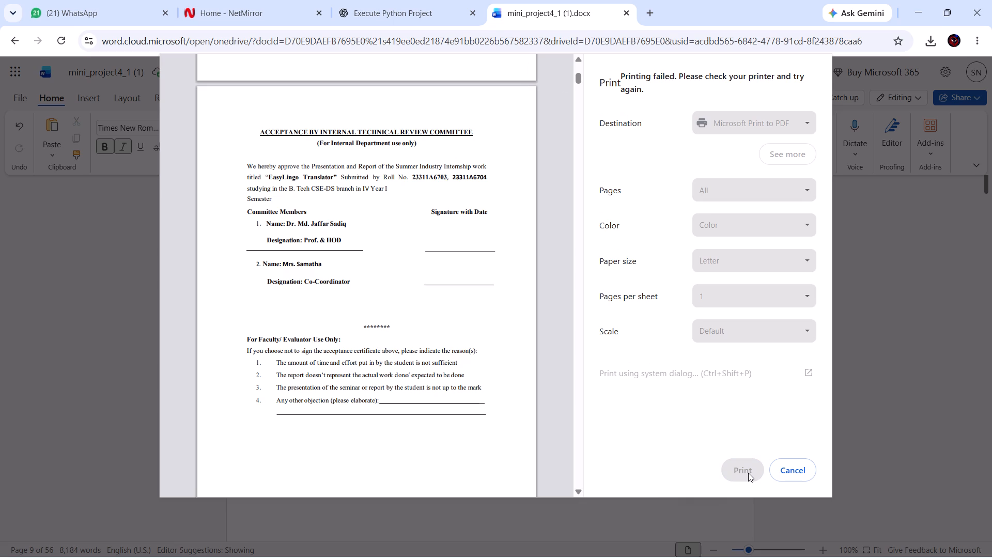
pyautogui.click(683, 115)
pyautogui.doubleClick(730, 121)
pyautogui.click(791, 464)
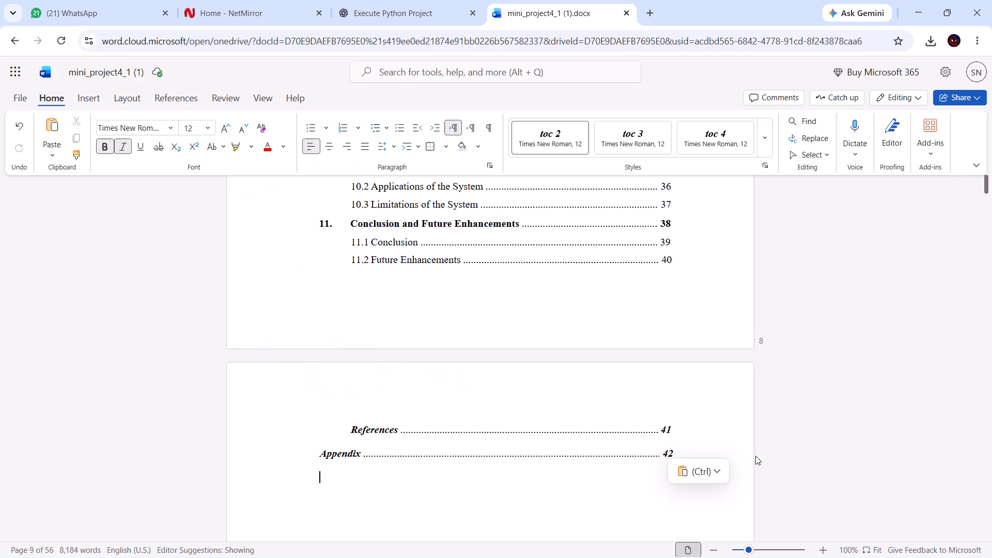
# Reopen the report's print settings and set the destination to Save as PDF.
pyautogui.click(29, 102)
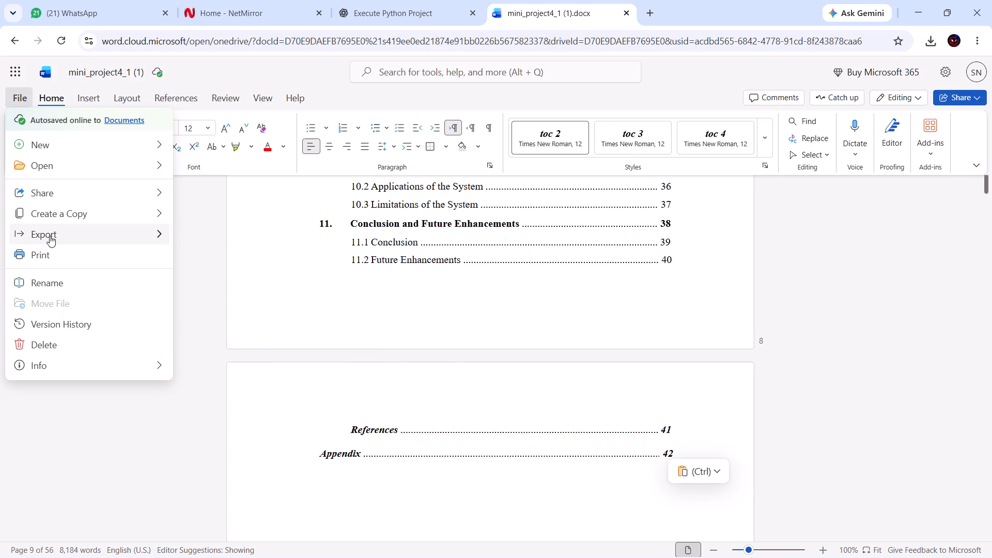
pyautogui.click(56, 252)
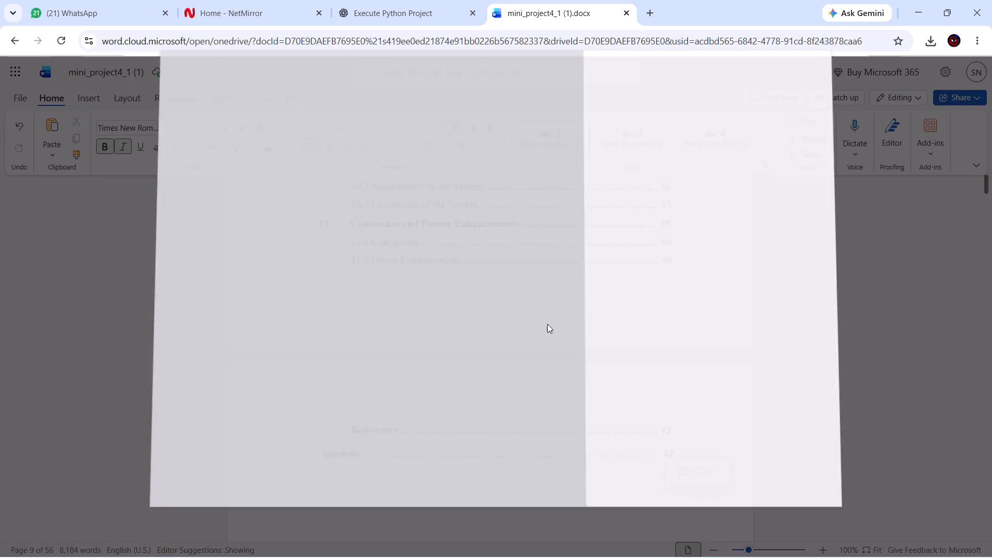
pyautogui.click(762, 122)
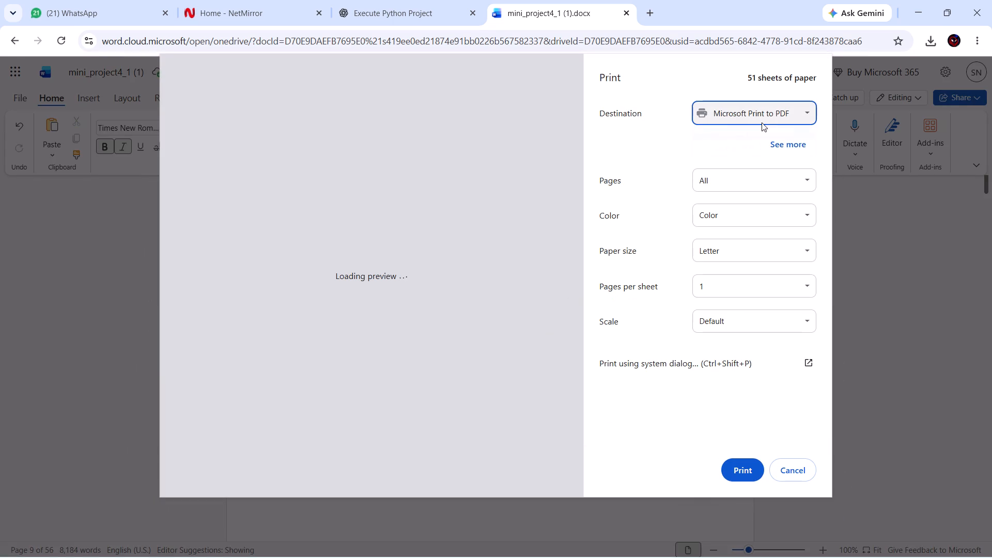
pyautogui.click(761, 143)
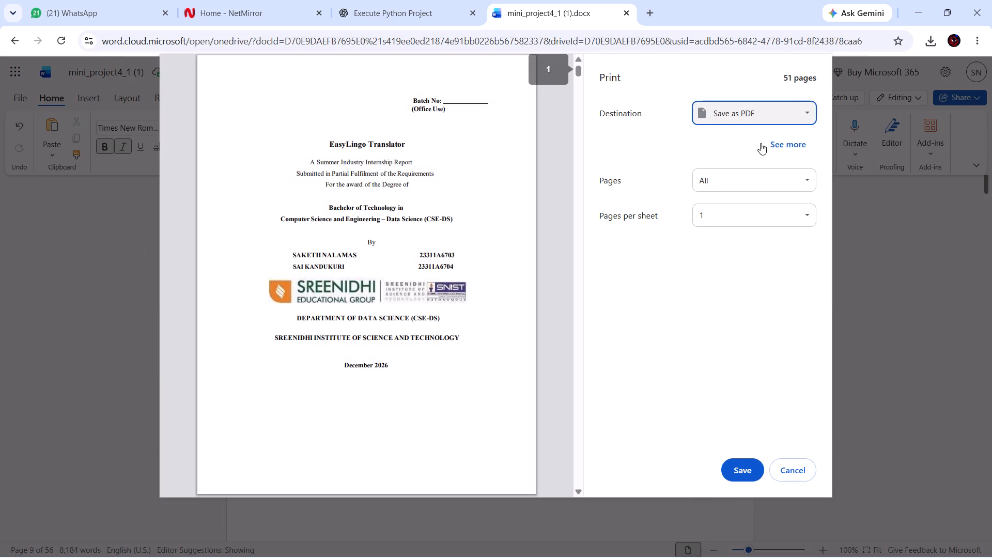
# Save the report's PDF under the file name mini_2 in the Ceriticates folder.
pyautogui.click(749, 462)
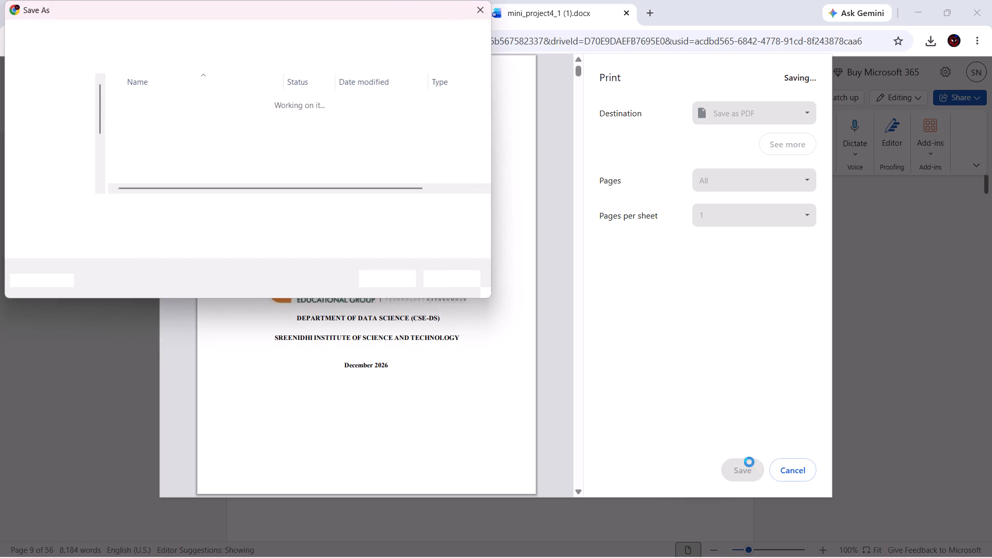
pyautogui.click(257, 211)
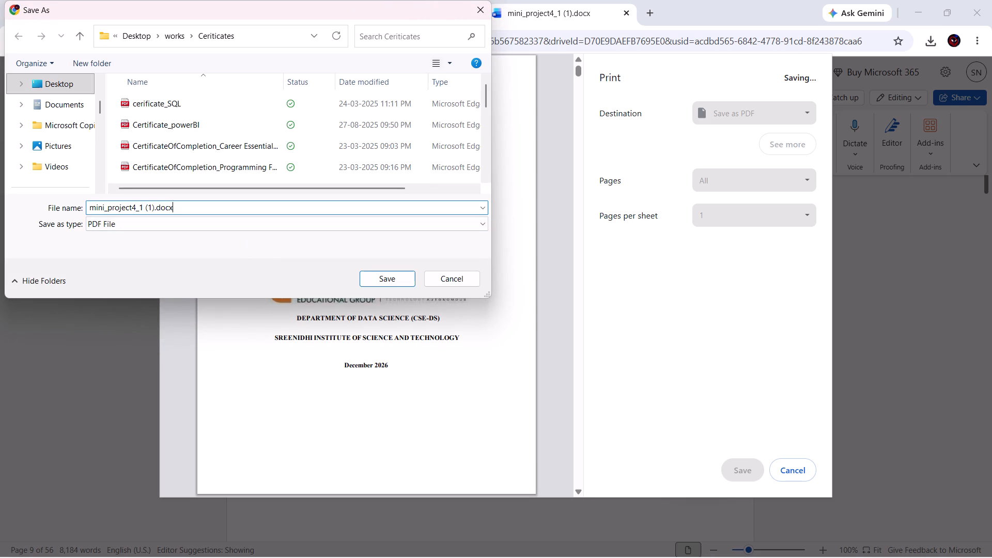
pyautogui.press('BackSpace')
pyautogui.press('BackSpace')
pyautogui.press('BackSpace')
pyautogui.press('BackSpace')
pyautogui.press('BackSpace')
pyautogui.press('BackSpace')
pyautogui.press('BackSpace')
pyautogui.press('BackSpace')
pyautogui.press('BackSpace')
pyautogui.press('BackSpace')
pyautogui.press('BackSpace')
pyautogui.press('BackSpace')
pyautogui.press('BackSpace')
pyautogui.press('BackSpace')
pyautogui.press('BackSpace')
pyautogui.press('BackSpace')
pyautogui.press('BackSpace')
pyautogui.press('BackSpace')
pyautogui.press('BackSpace')
pyautogui.press('2')
pyautogui.press('Return')
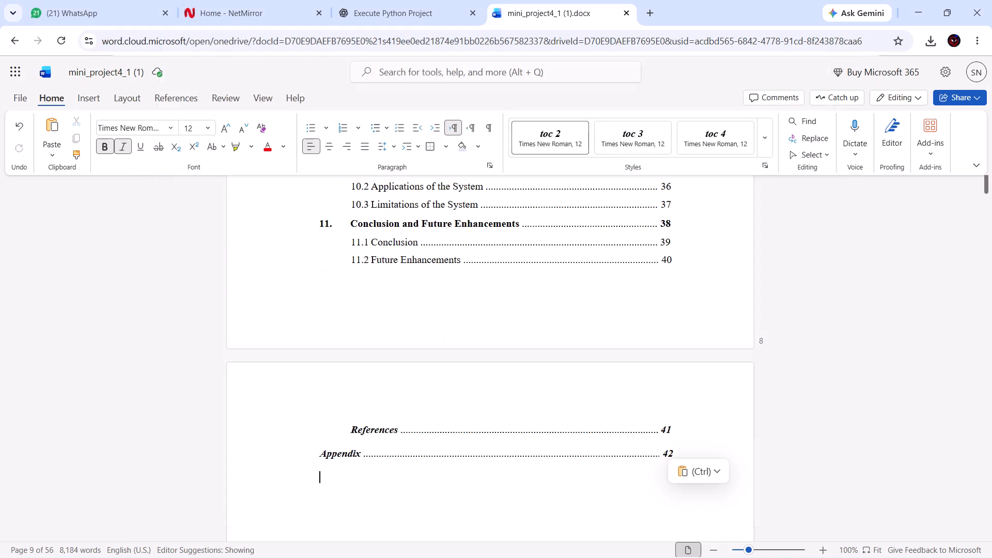
# Switch to the Downloads folder in File Explorer and refresh its file list.
pyautogui.hotkey('alt', 'Tab')
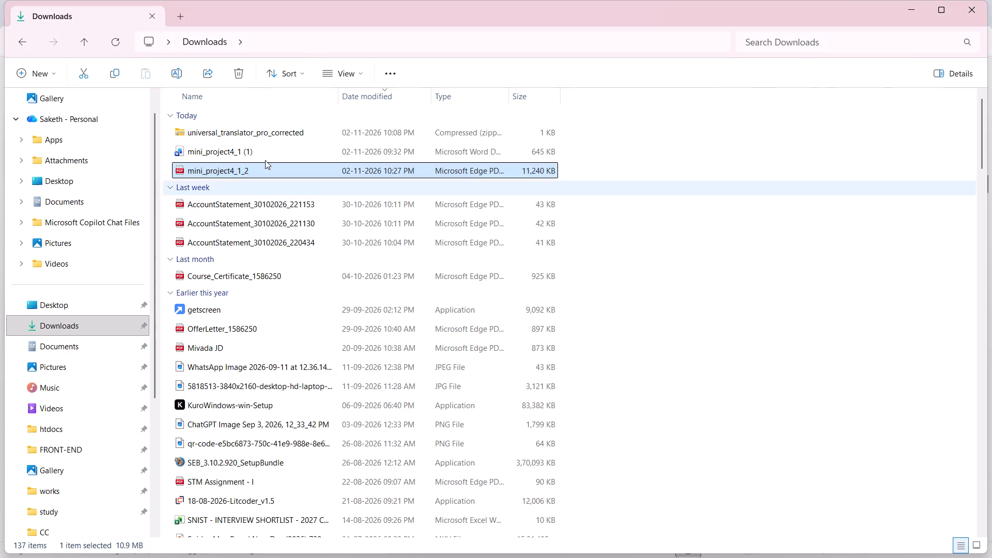
pyautogui.click(105, 37)
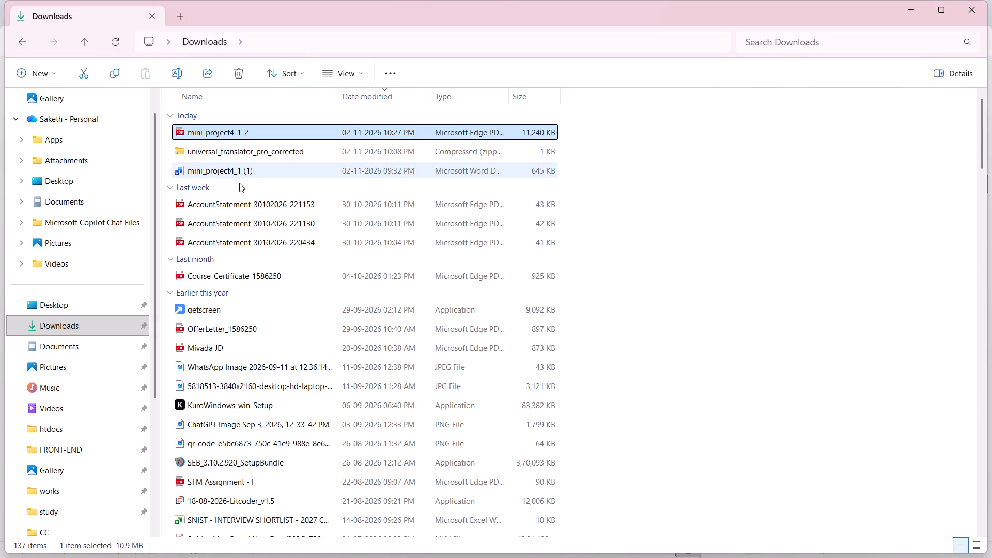
pyautogui.click(112, 46)
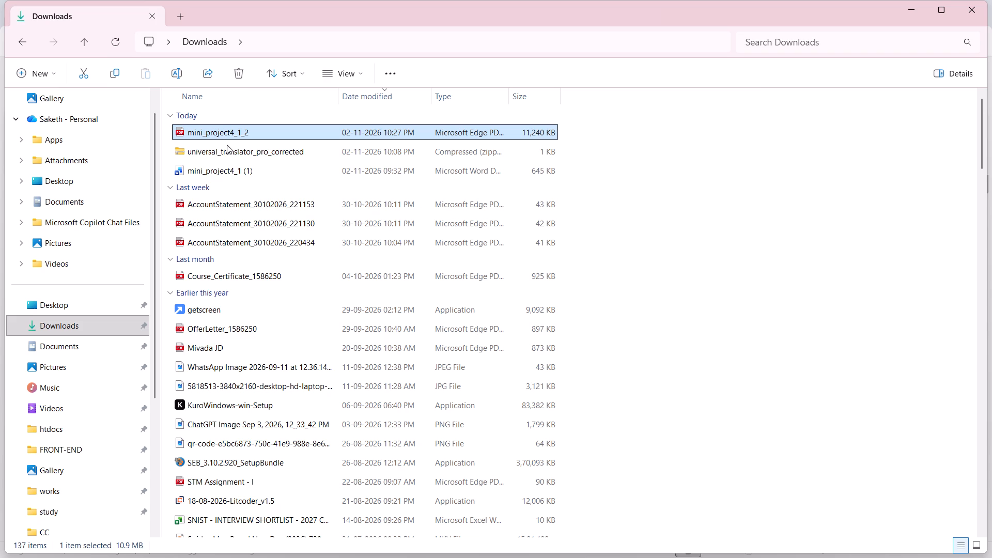
# View the cover page of the mini_project4_1_2 PDF, close it, and return to the report in Chrome.
pyautogui.doubleClick(268, 128)
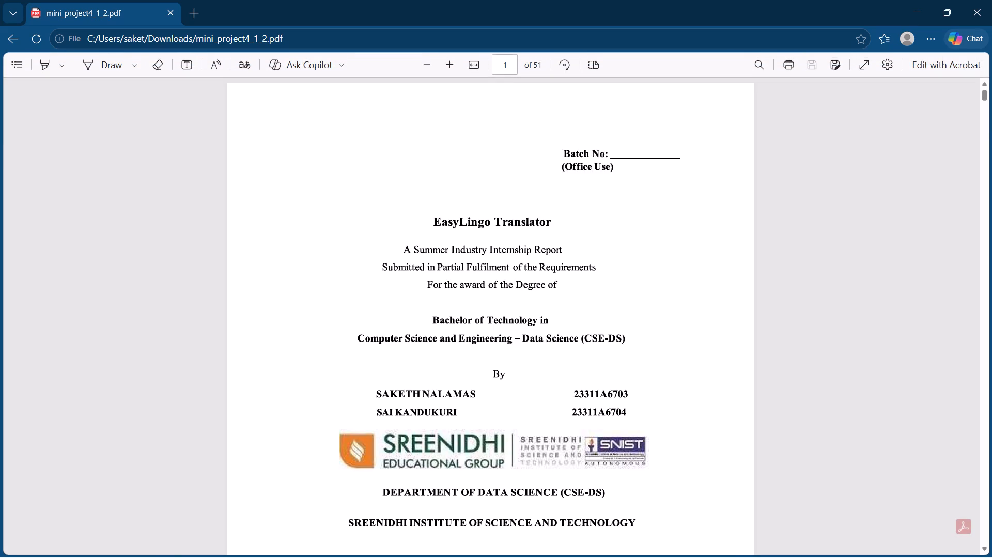
pyautogui.scroll(-3, 460, 280)
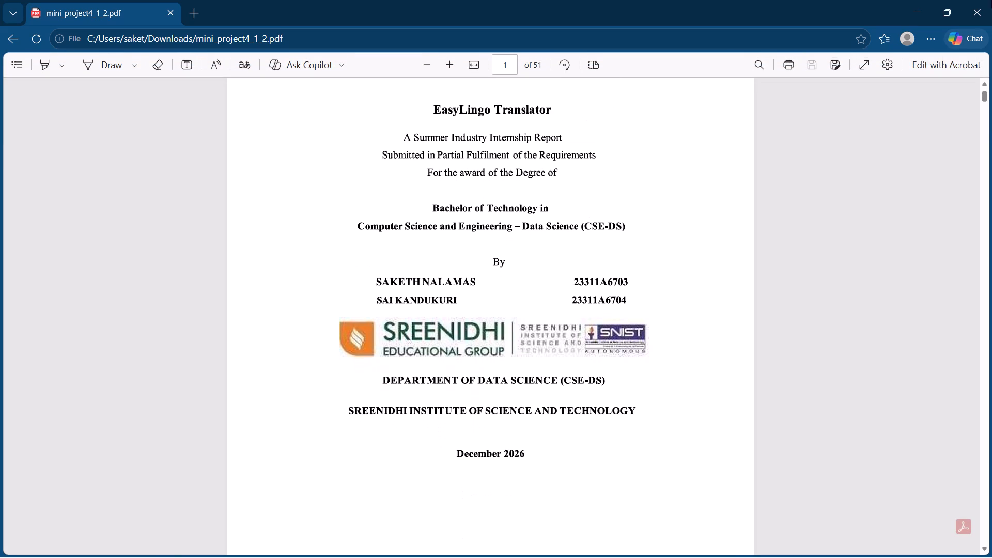
pyautogui.click(991, 0)
pyautogui.click(295, 169)
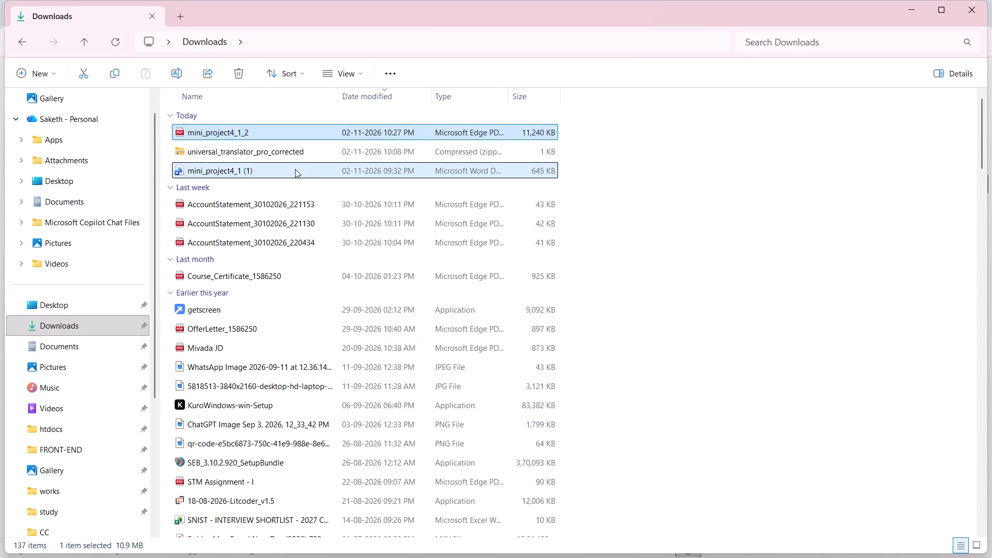
pyautogui.hotkey('alt', 'Tab')
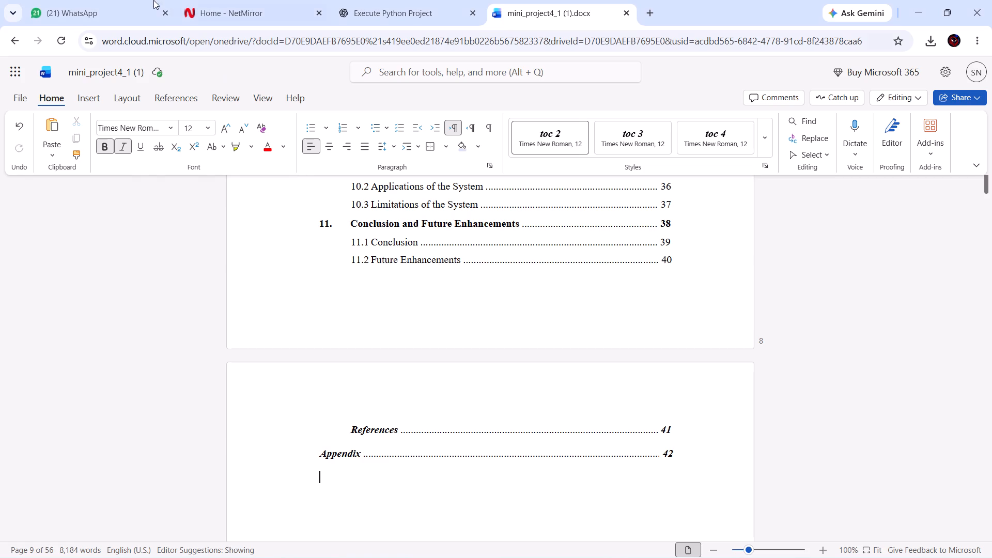